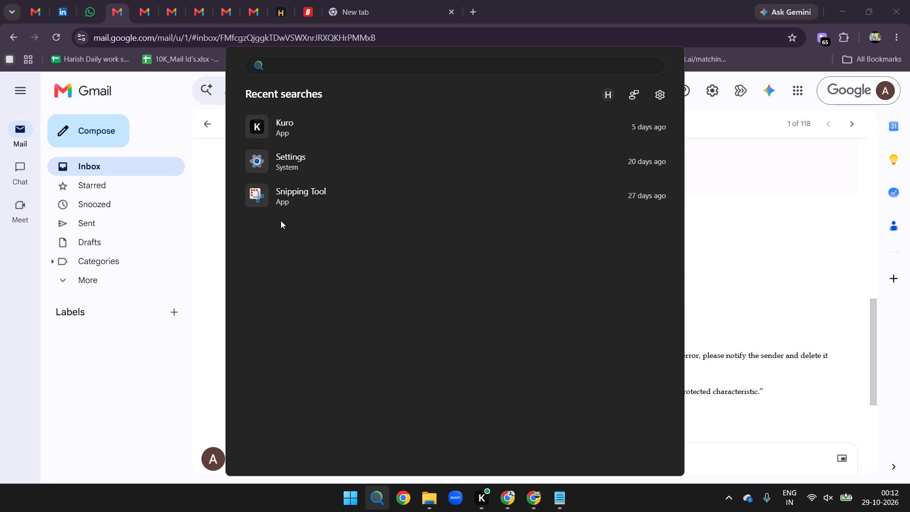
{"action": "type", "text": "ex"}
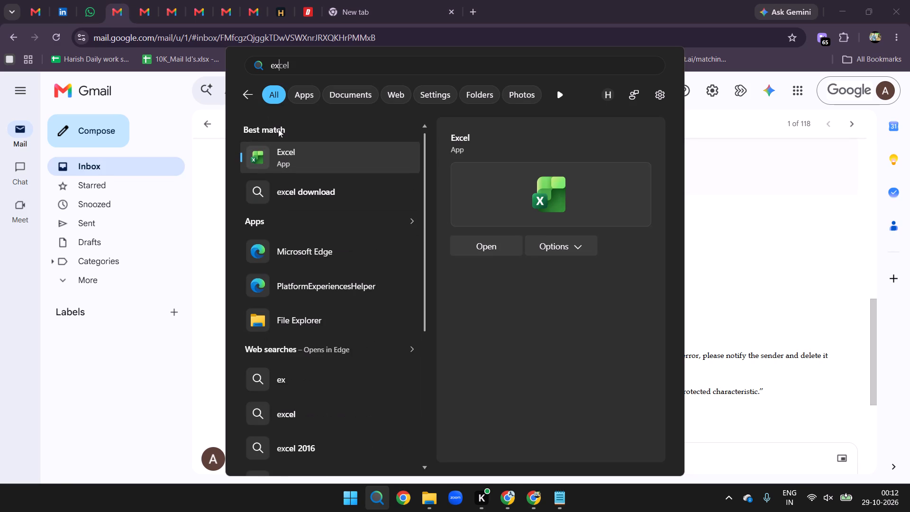
{"action": "left_click", "coordinate": [287, 149]}
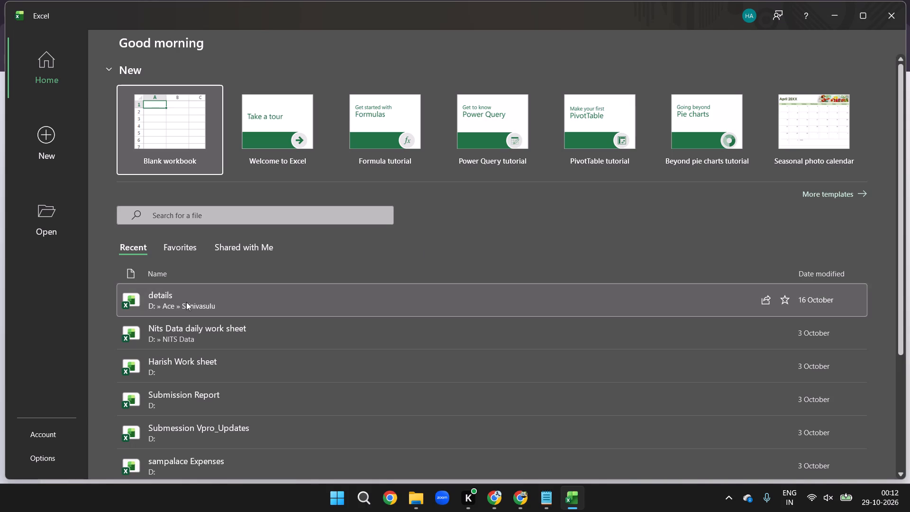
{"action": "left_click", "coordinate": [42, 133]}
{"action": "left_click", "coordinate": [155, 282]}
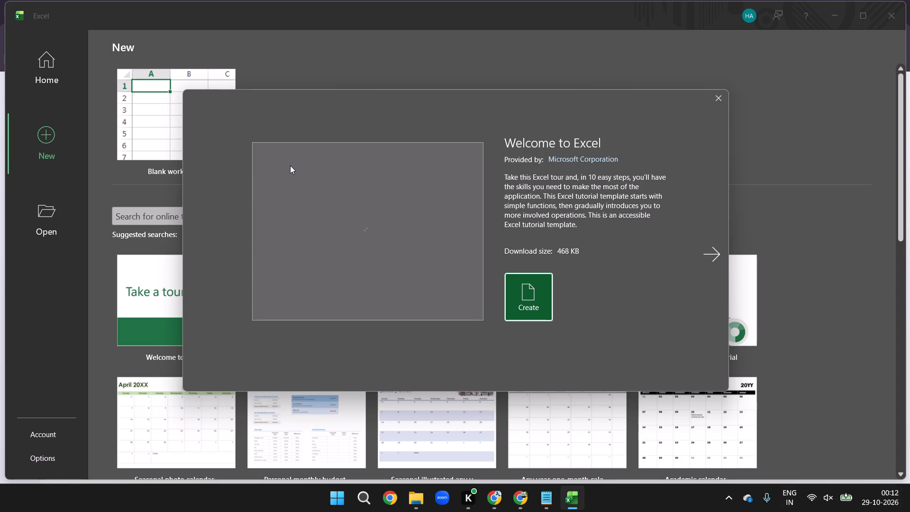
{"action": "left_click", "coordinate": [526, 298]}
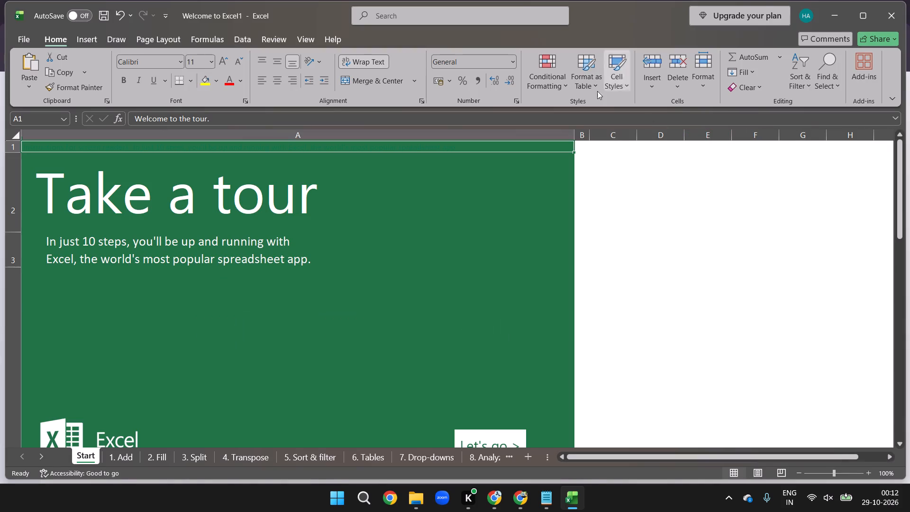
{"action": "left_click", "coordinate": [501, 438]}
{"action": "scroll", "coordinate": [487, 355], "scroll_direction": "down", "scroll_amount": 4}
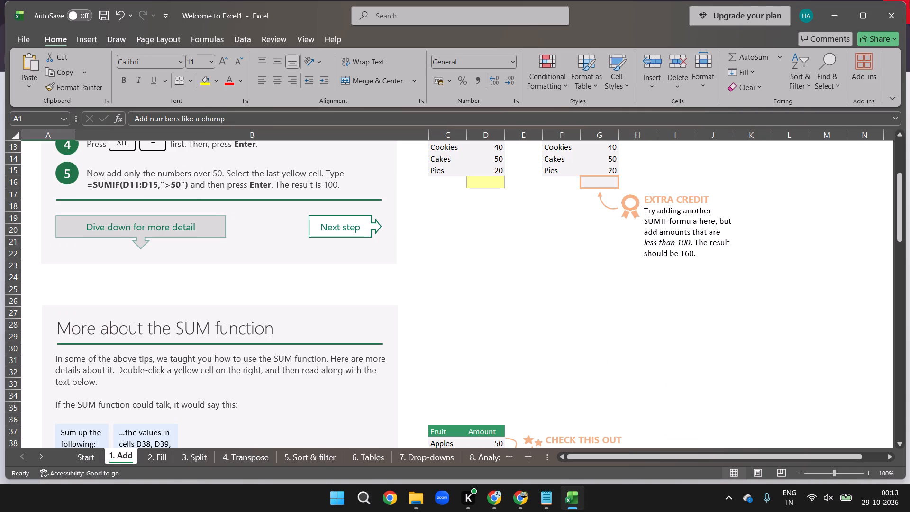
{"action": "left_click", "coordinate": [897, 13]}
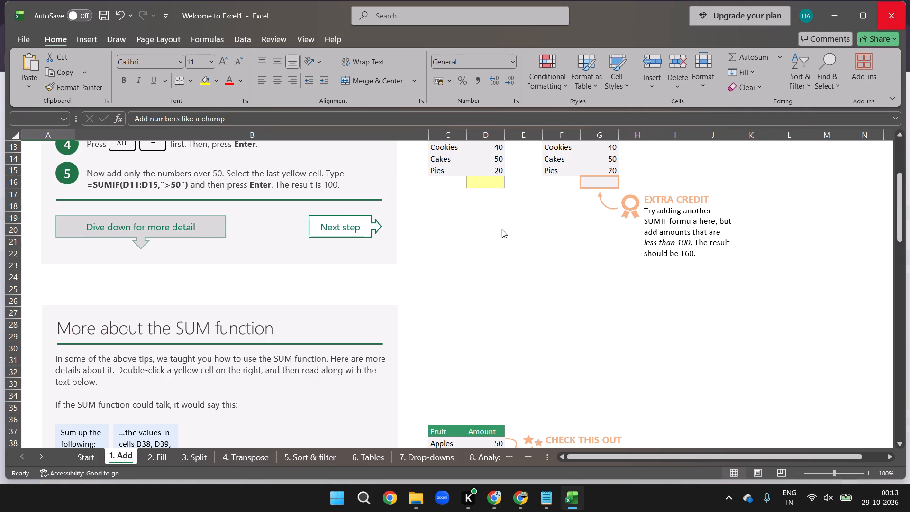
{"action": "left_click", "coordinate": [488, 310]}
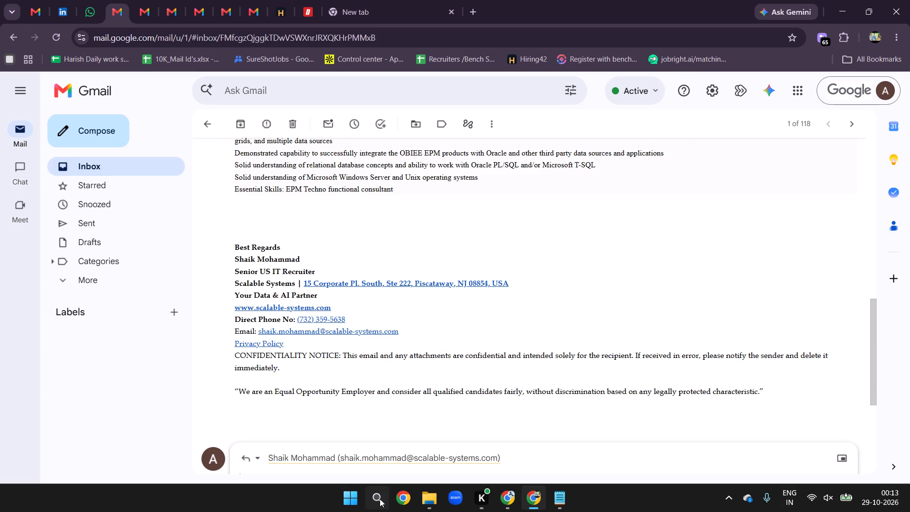
Relaunch Excel and create a new blank workbook.
{"action": "left_click", "coordinate": [380, 499]}
{"action": "left_click", "coordinate": [315, 129]}
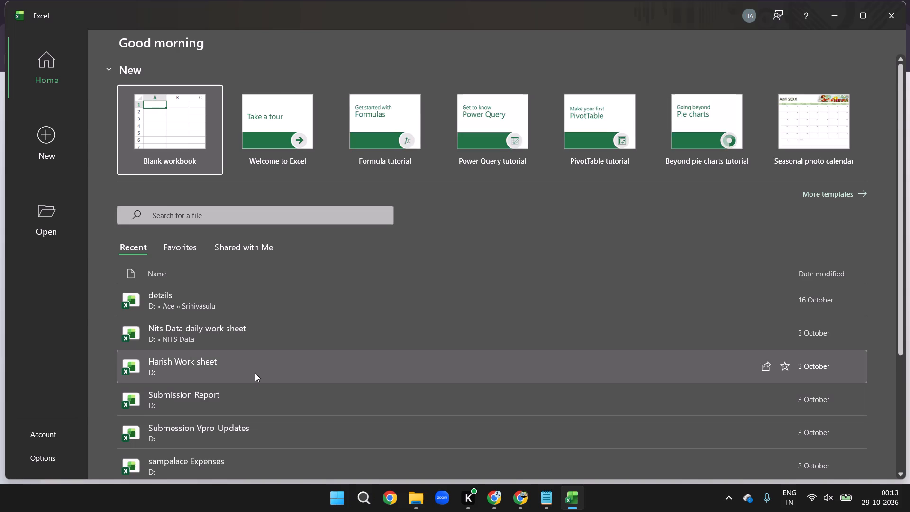
{"action": "scroll", "coordinate": [255, 373], "scroll_direction": "down", "scroll_amount": 3}
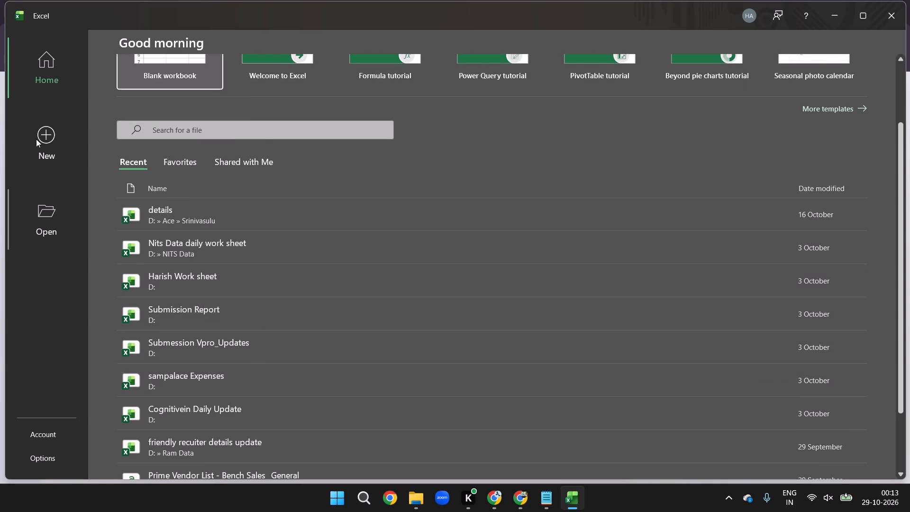
{"action": "scroll", "coordinate": [204, 241], "scroll_direction": "up", "scroll_amount": 4}
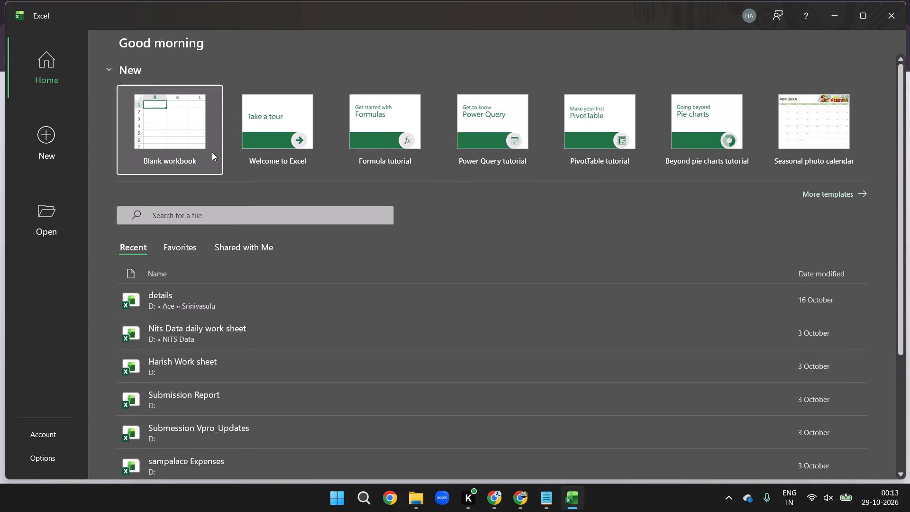
{"action": "left_click", "coordinate": [163, 114]}
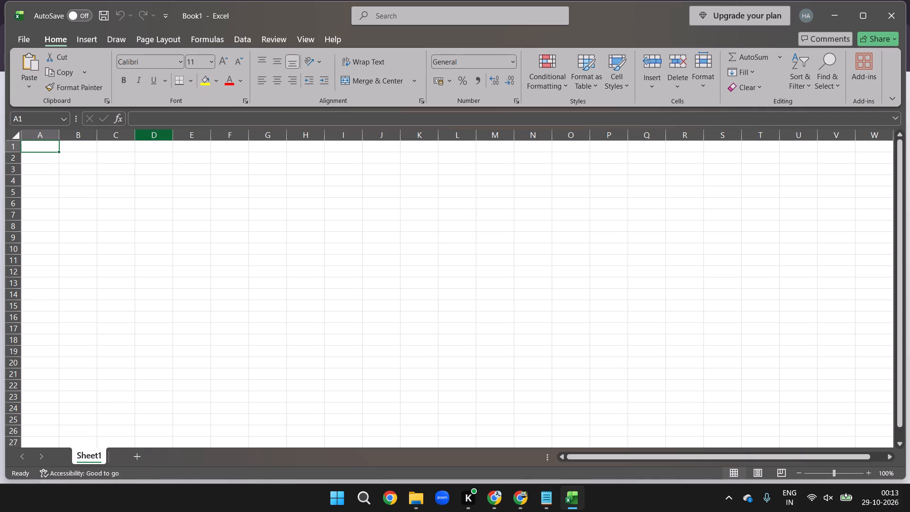
{"action": "left_click", "coordinate": [9, 146]}
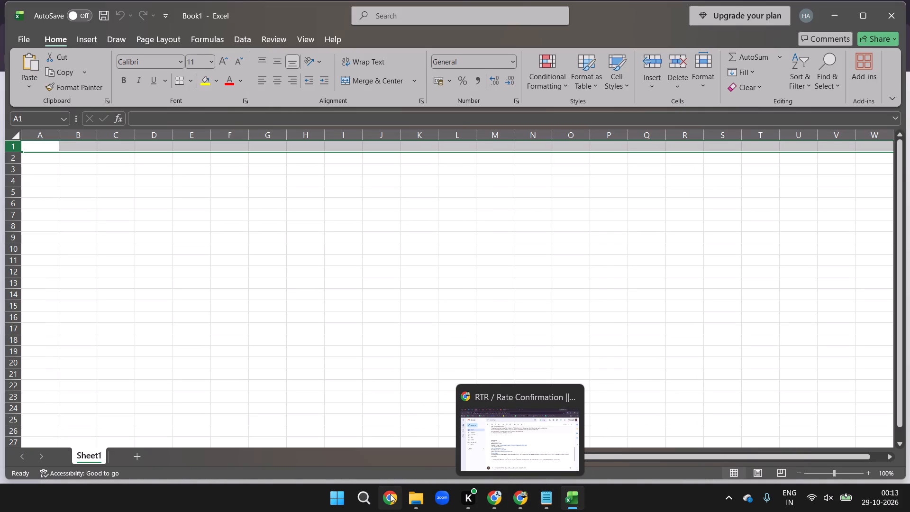
Copy the header row from the Submission sheet of the Nits Data daily work sheet workbook, and close that workbook.
{"action": "left_click", "coordinate": [363, 499]}
{"action": "left_click", "coordinate": [305, 135]}
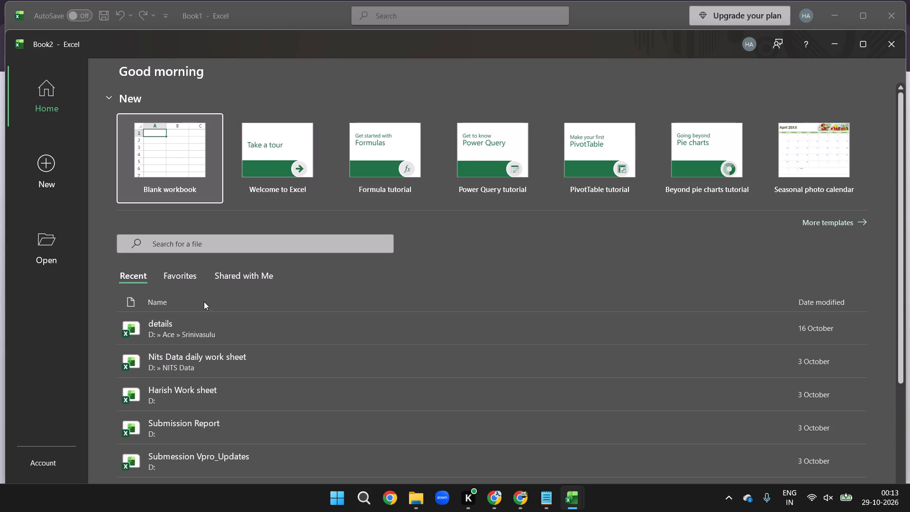
{"action": "left_click", "coordinate": [233, 364]}
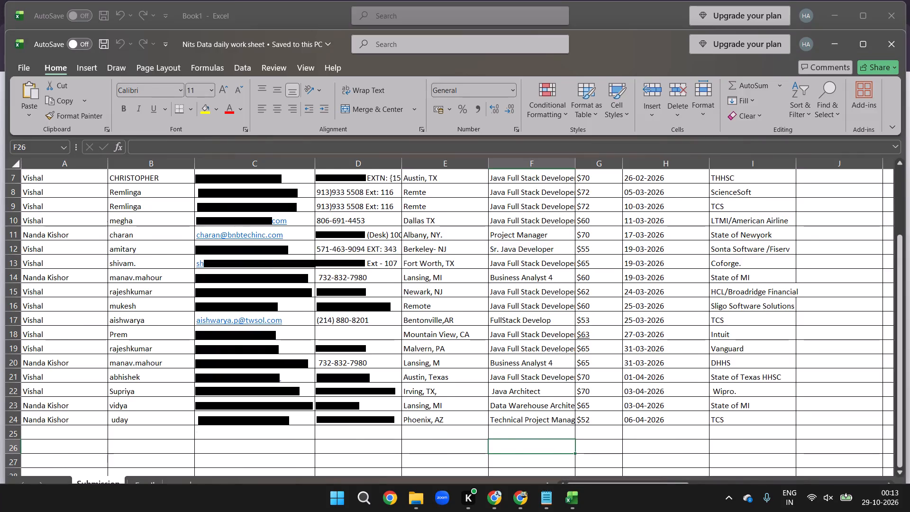
{"action": "scroll", "coordinate": [194, 316], "scroll_direction": "up", "scroll_amount": 9}
{"action": "left_click", "coordinate": [9, 175]}
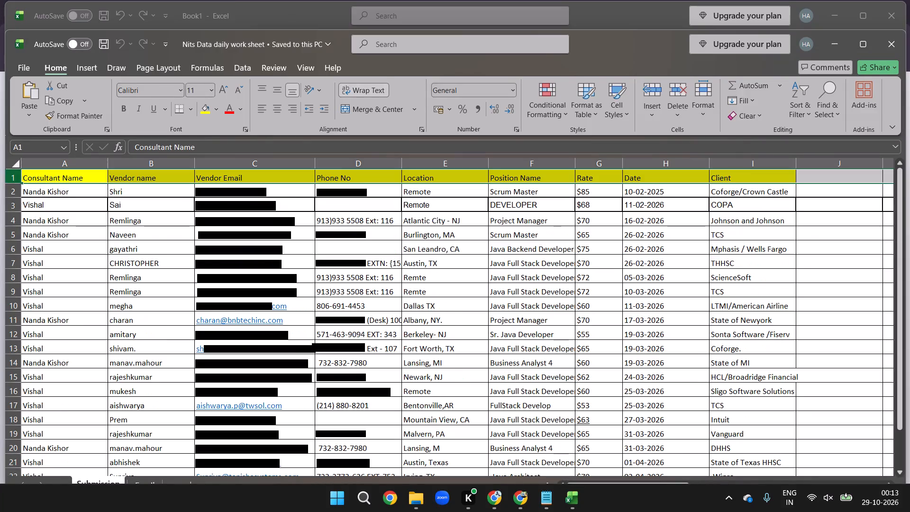
{"action": "key", "text": "ctrl+c"}
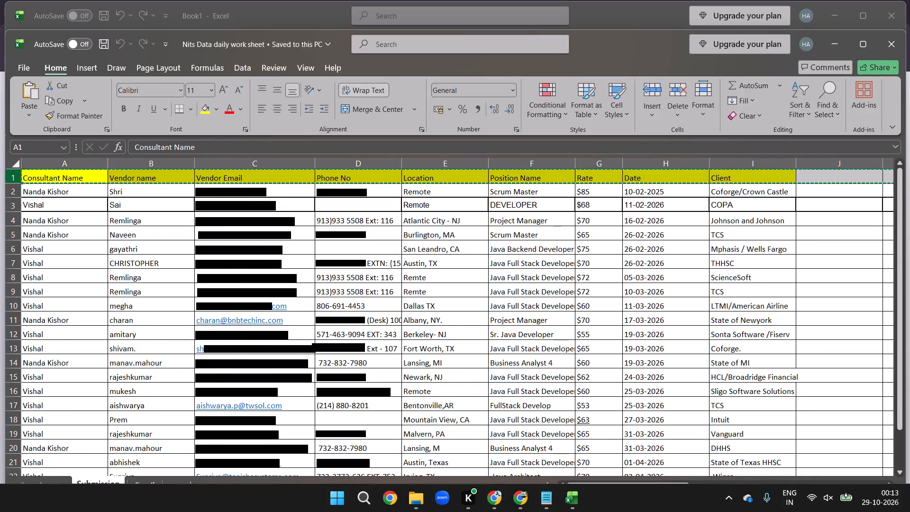
{"action": "left_click", "coordinate": [894, 42]}
{"action": "left_click", "coordinate": [453, 329]}
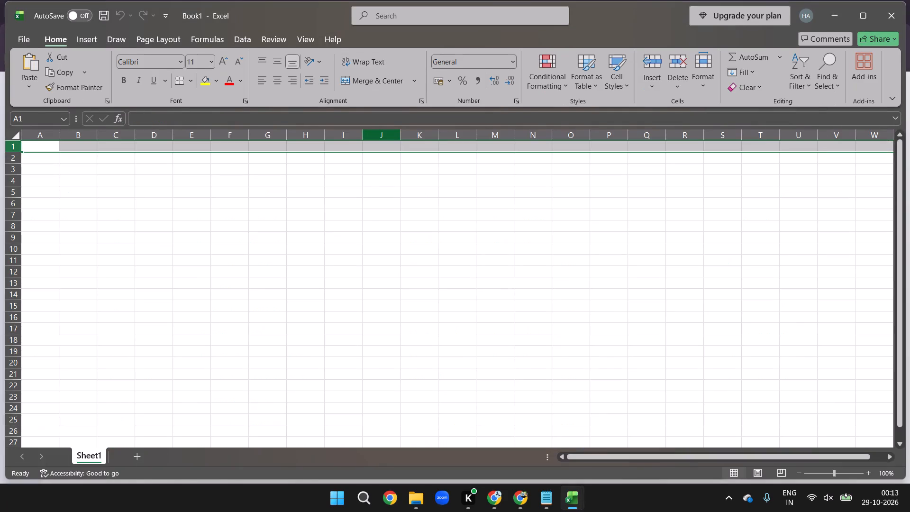
Paste the copied header row into row 1 of the blank workbook, accepting the size mismatch.
{"action": "left_click", "coordinate": [12, 157]}
{"action": "left_click", "coordinate": [12, 146]}
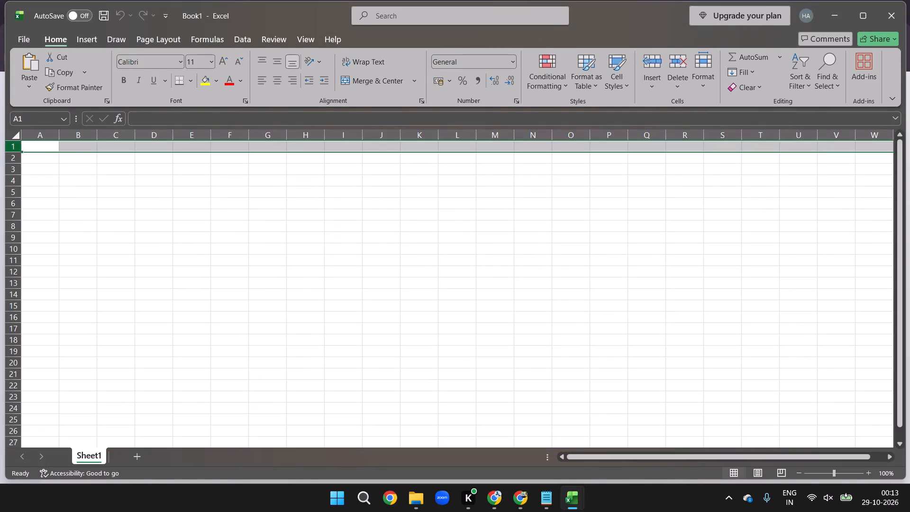
{"action": "key", "text": "ctrl+v"}
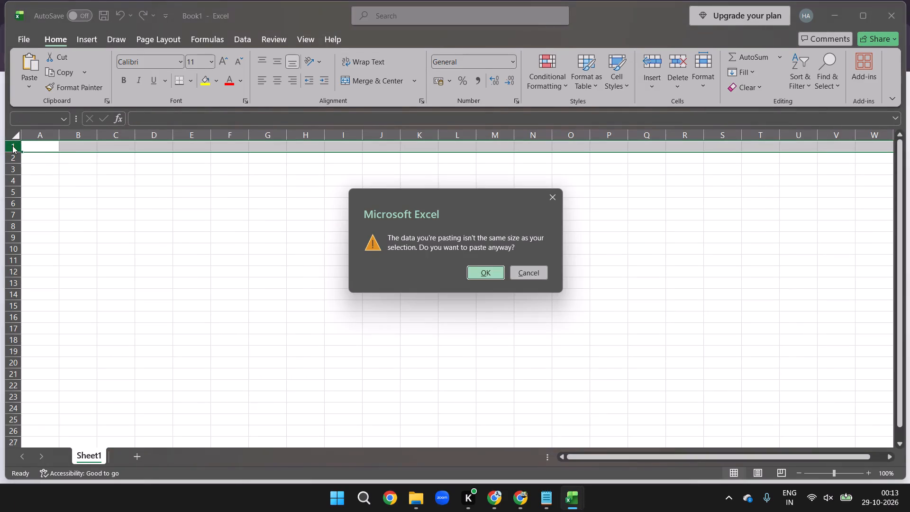
{"action": "left_click", "coordinate": [479, 273]}
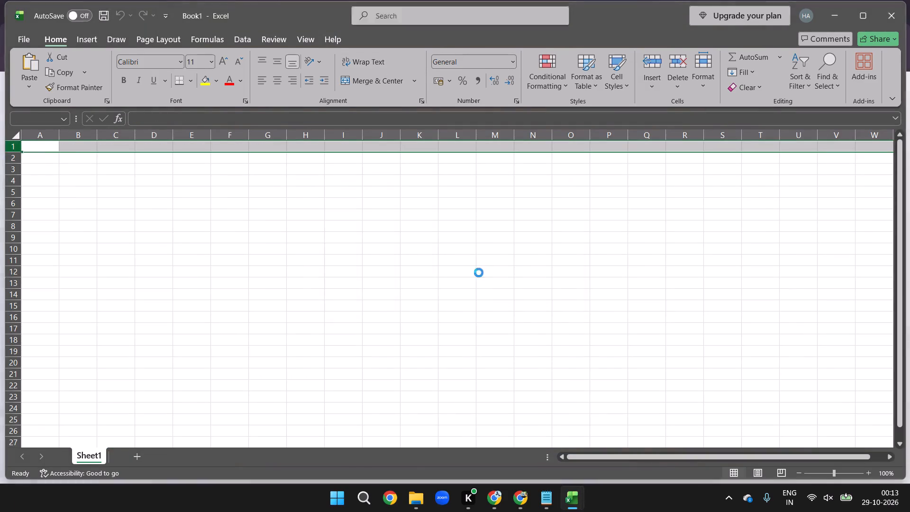
Fill header row 1 with yellow.
{"action": "left_click", "coordinate": [7, 146]}
{"action": "left_click", "coordinate": [208, 77]}
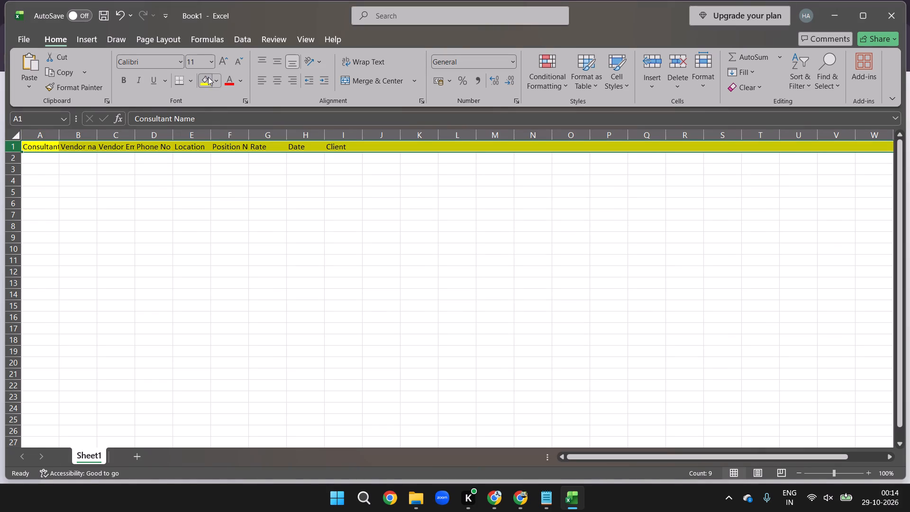
Widen all columns of the sheet equally so the full header names fit.
{"action": "left_click", "coordinate": [9, 135]}
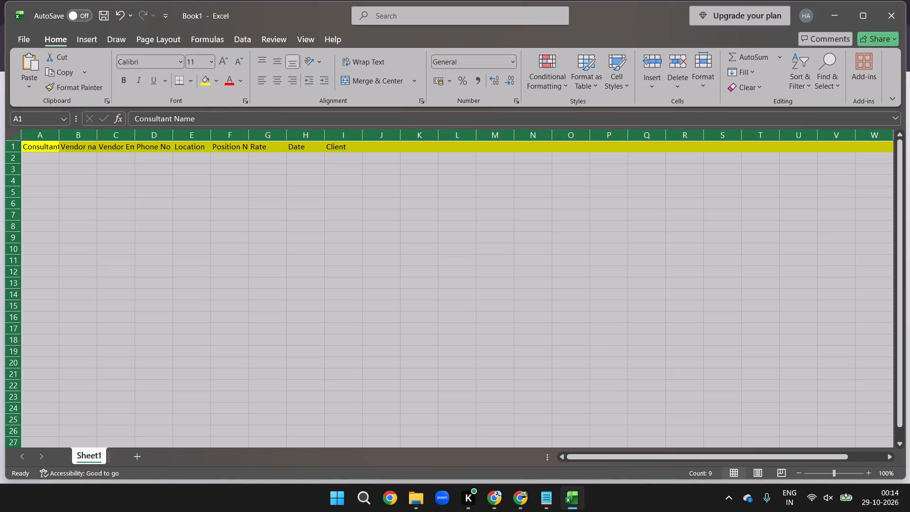
{"action": "left_click_drag", "start_coordinate": [55, 135], "coordinate": [101, 138]}
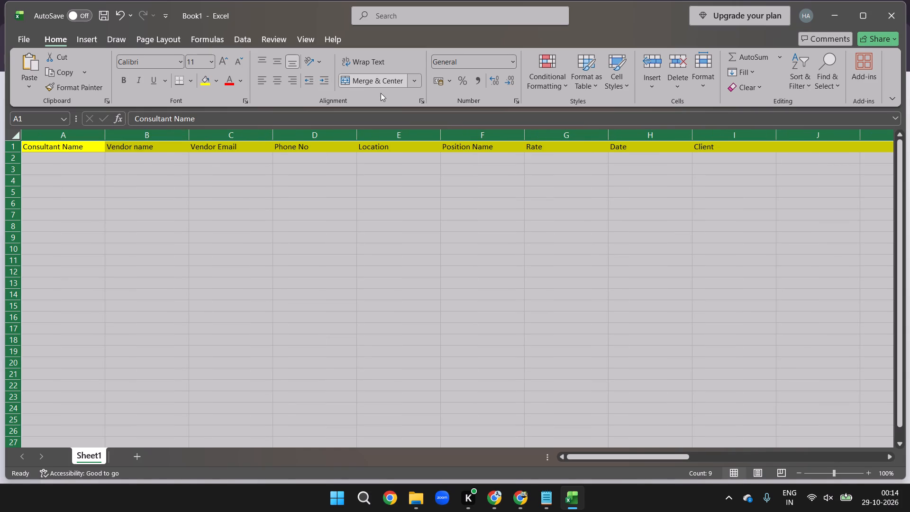
Apply All Borders to every cell of the sheet.
{"action": "left_click", "coordinate": [190, 78]}
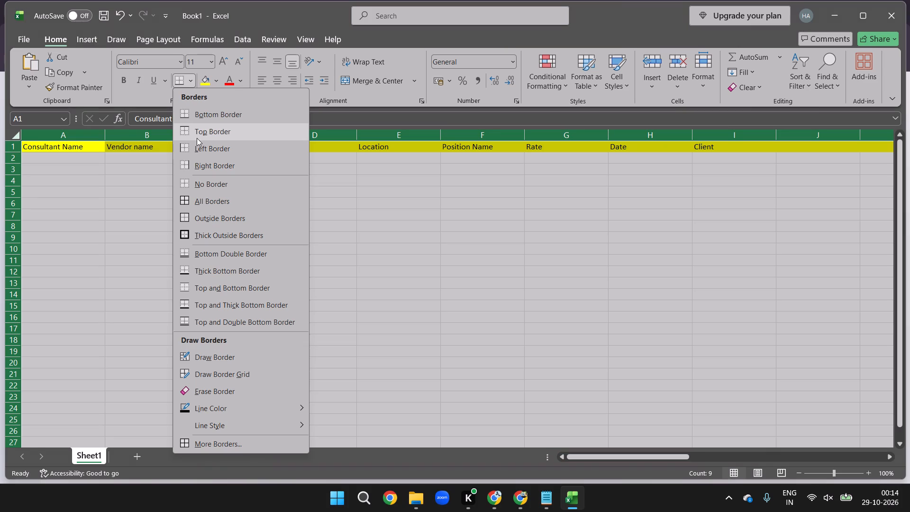
{"action": "left_click", "coordinate": [203, 196]}
{"action": "left_click", "coordinate": [12, 133]}
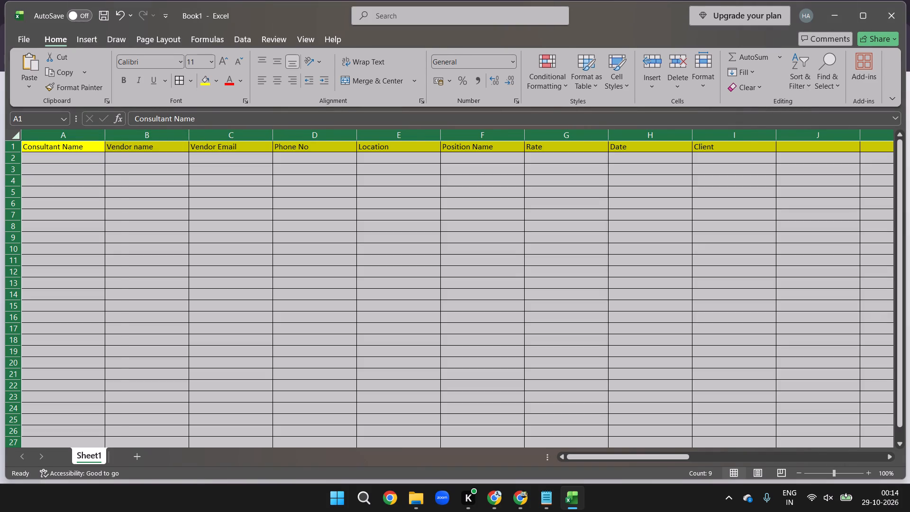
Widen all columns of the sheet equally a little further, leaving extra room beside the header names.
{"action": "left_click_drag", "start_coordinate": [104, 134], "coordinate": [125, 135]}
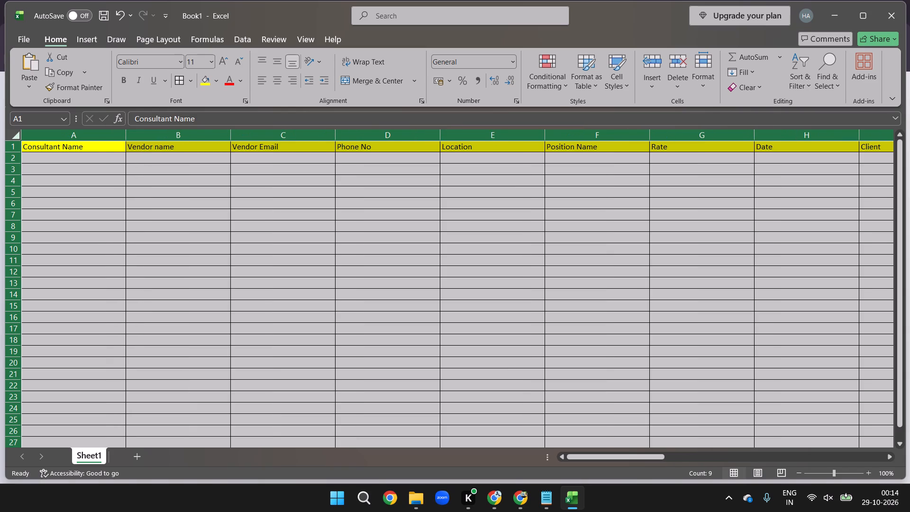
Narrow the Rate column so it is only slightly wider than its header text.
{"action": "left_click", "coordinate": [697, 135]}
{"action": "left_click_drag", "start_coordinate": [753, 137], "coordinate": [691, 138]}
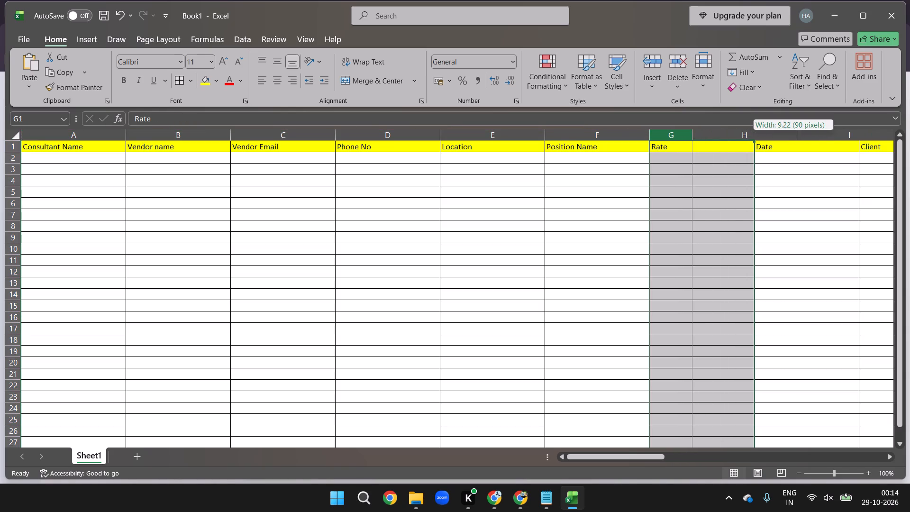
{"action": "left_click_drag", "start_coordinate": [691, 138], "coordinate": [684, 138]}
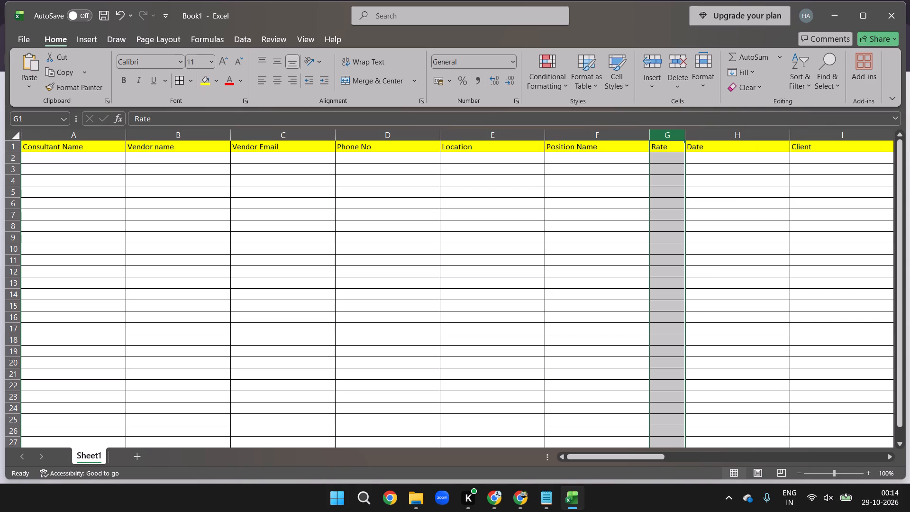
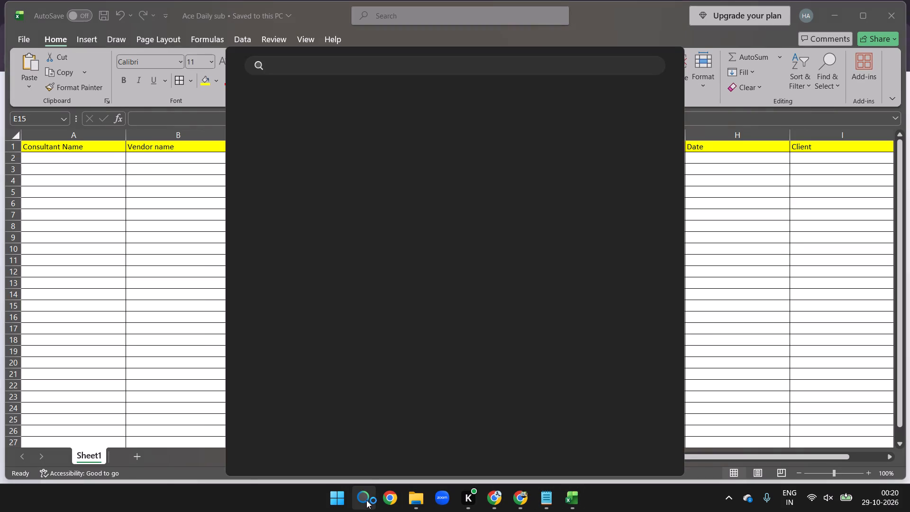
Search Windows for the Excel app and launch it.
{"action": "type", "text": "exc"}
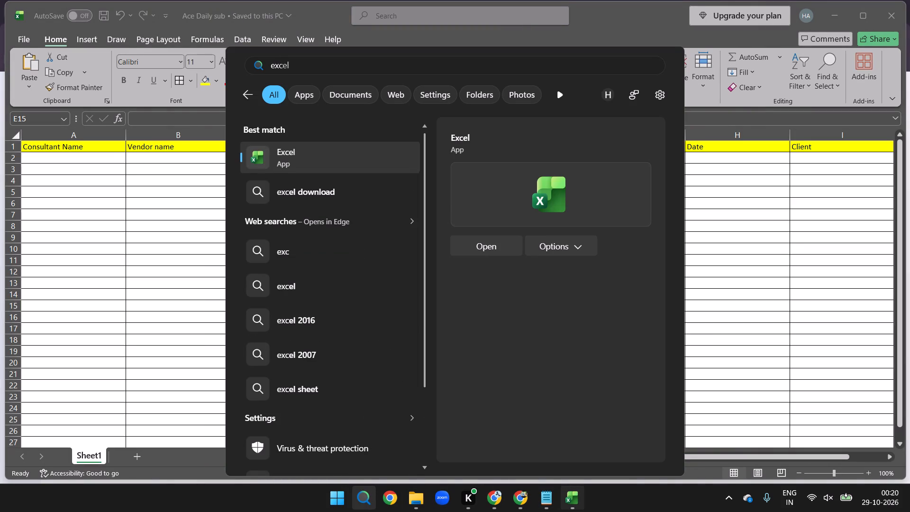
{"action": "left_click", "coordinate": [358, 167]}
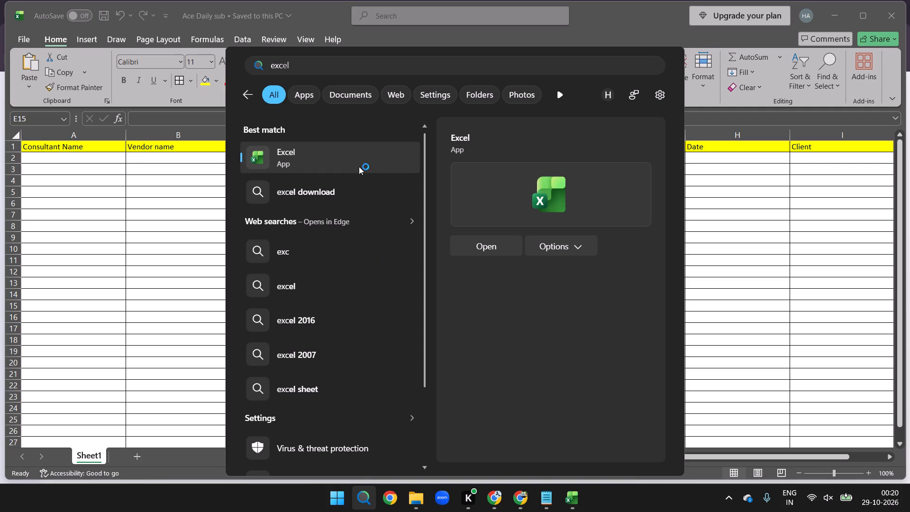
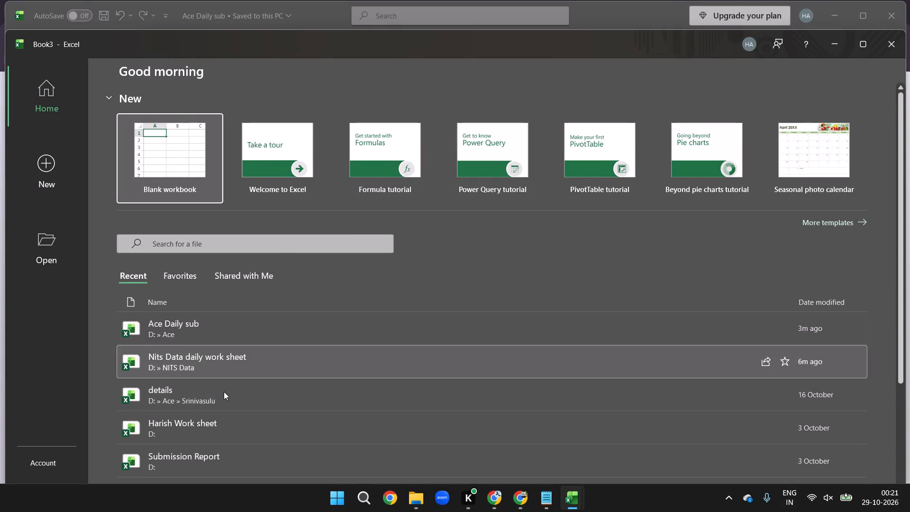
Open the recent workbook "Nits Data daily work sheet" and copy its first six submission entries, from Vendor name through Client (B2:I7).
{"action": "scroll", "coordinate": [224, 394], "scroll_direction": "down", "scroll_amount": 3}
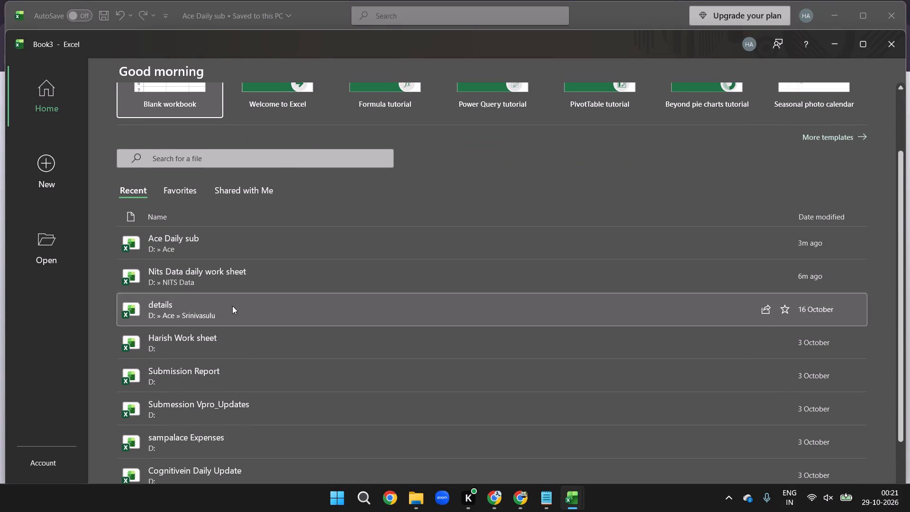
{"action": "left_click", "coordinate": [235, 281]}
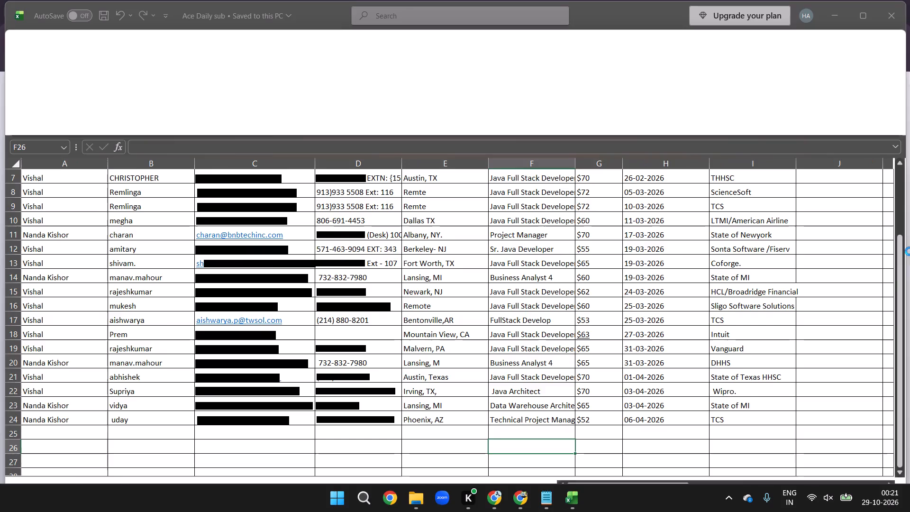
{"action": "scroll", "coordinate": [155, 256], "scroll_direction": "up", "scroll_amount": 7}
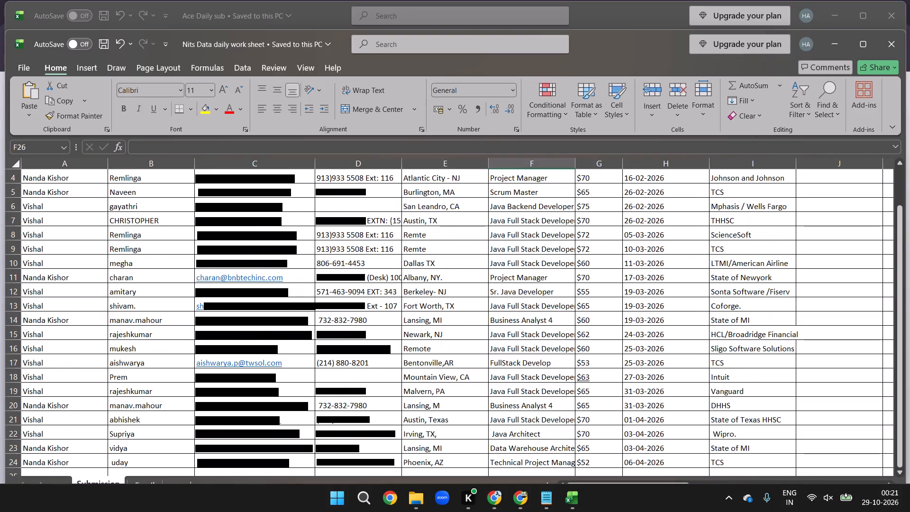
{"action": "left_click_drag", "start_coordinate": [116, 191], "coordinate": [126, 205]}
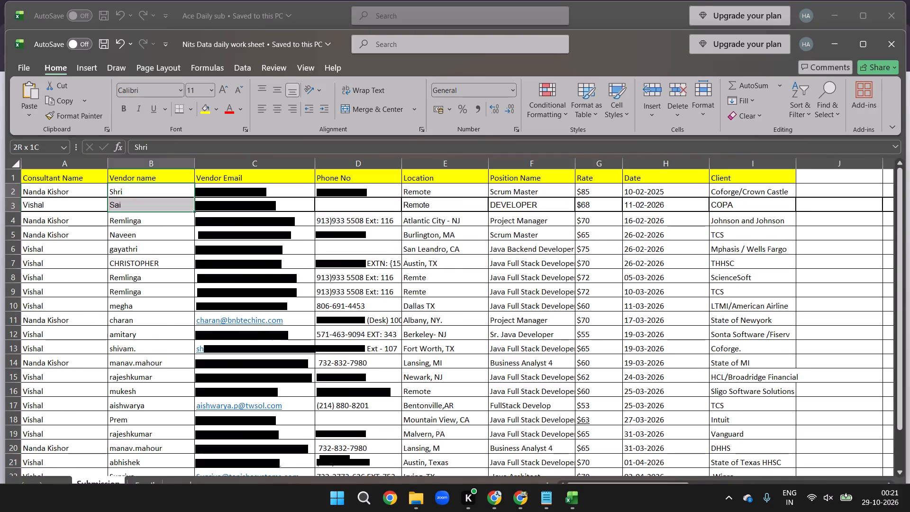
{"action": "left_click_drag", "start_coordinate": [126, 205], "coordinate": [726, 257]}
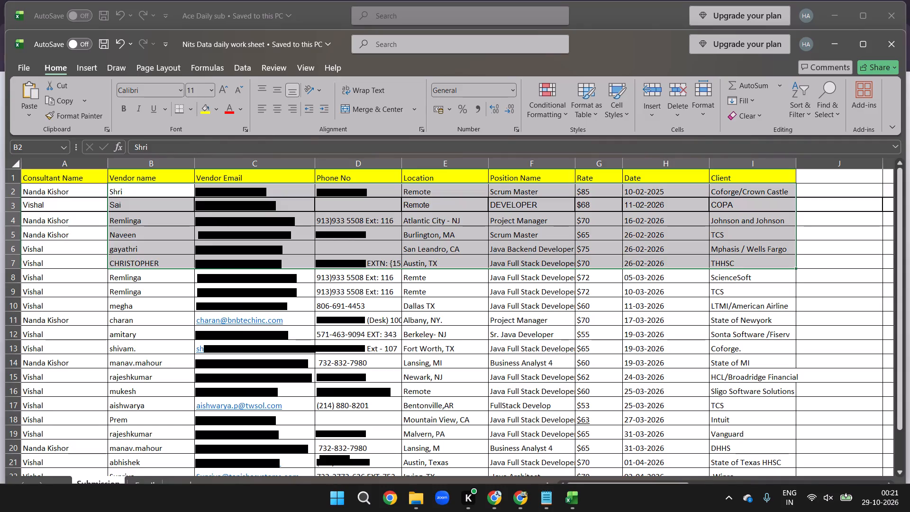
{"action": "key", "text": "ctrl+c"}
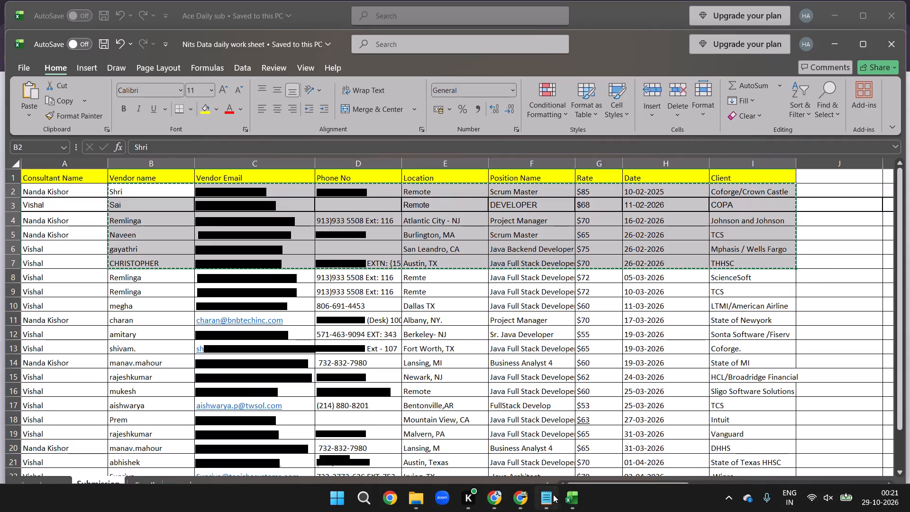
Close the Nits Data workbook and paste the copied entries into Ace Daily sub, starting at cell B2 under Vendor name.
{"action": "left_click", "coordinate": [570, 499]}
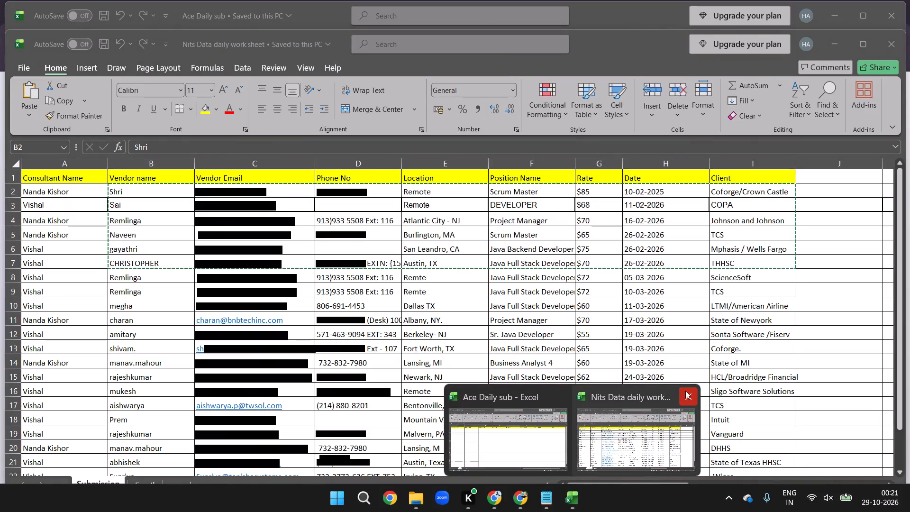
{"action": "left_click", "coordinate": [686, 391]}
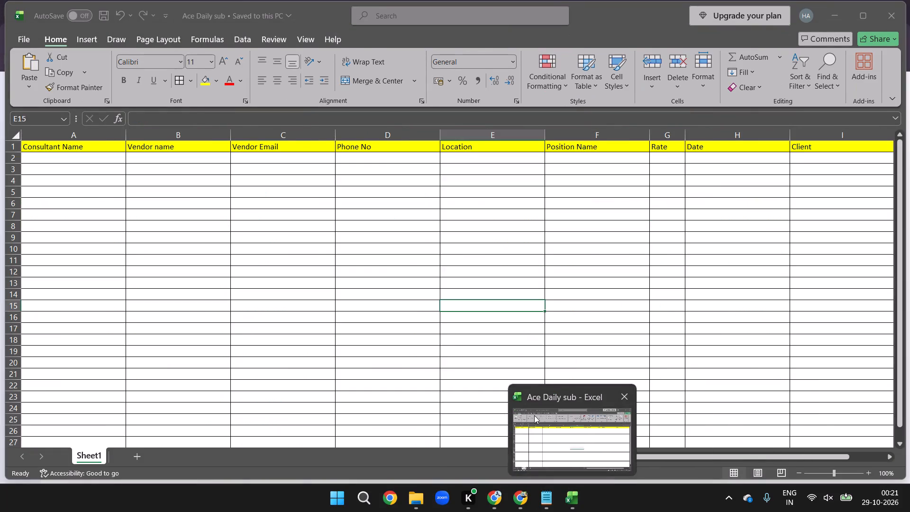
{"action": "left_click", "coordinate": [534, 415]}
{"action": "left_click_drag", "start_coordinate": [137, 160], "coordinate": [743, 205]}
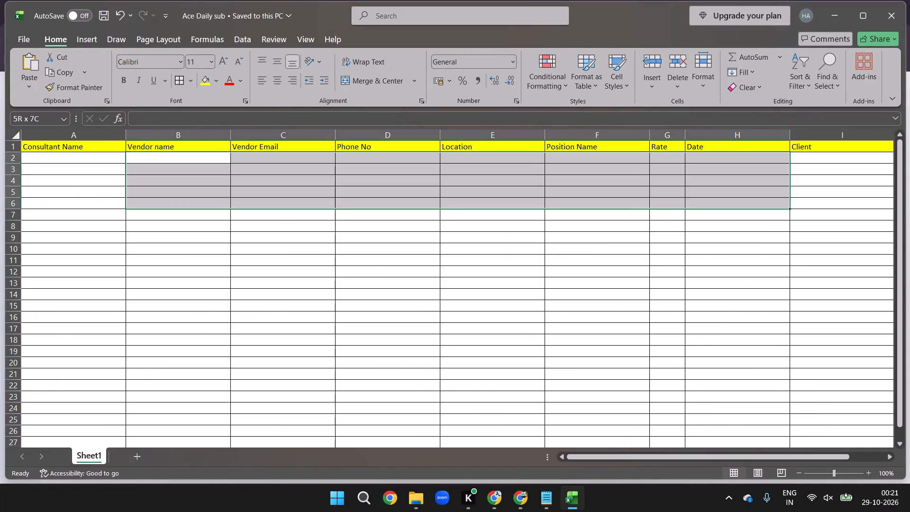
{"action": "left_click_drag", "start_coordinate": [743, 205], "coordinate": [815, 247]}
{"action": "key", "text": "ctrl+v"}
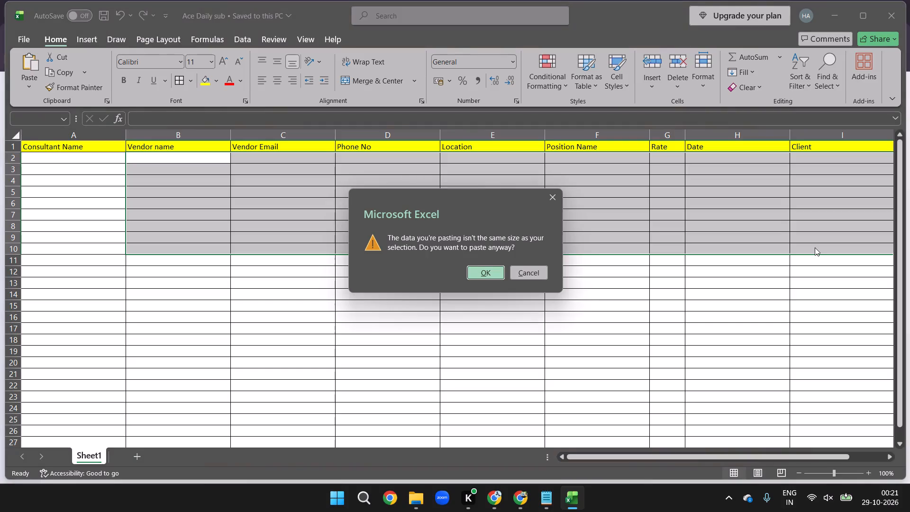
{"action": "left_click", "coordinate": [488, 269]}
{"action": "left_click", "coordinate": [169, 255]}
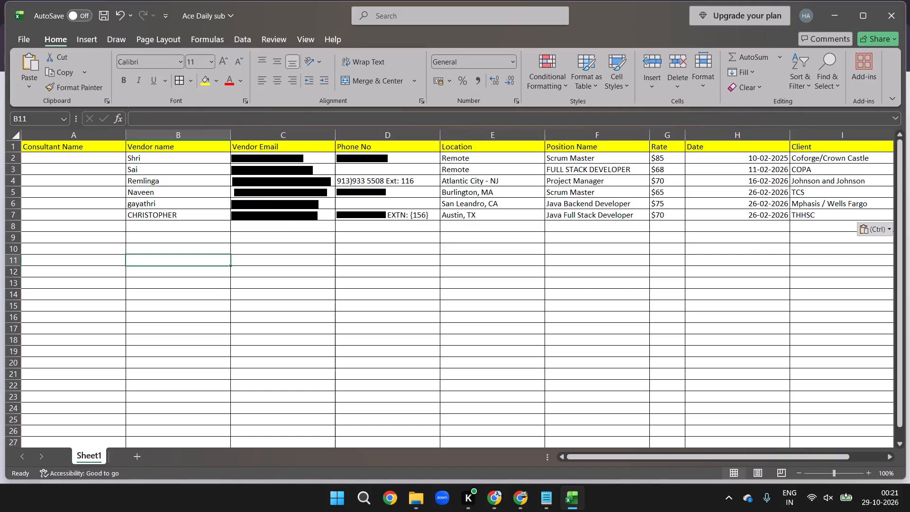
Enter the consultant's name, starting with "Srine", in cell A2 of the Consultant Name column.
{"action": "double_click", "coordinate": [58, 160]}
{"action": "type", "text": "Srine"}
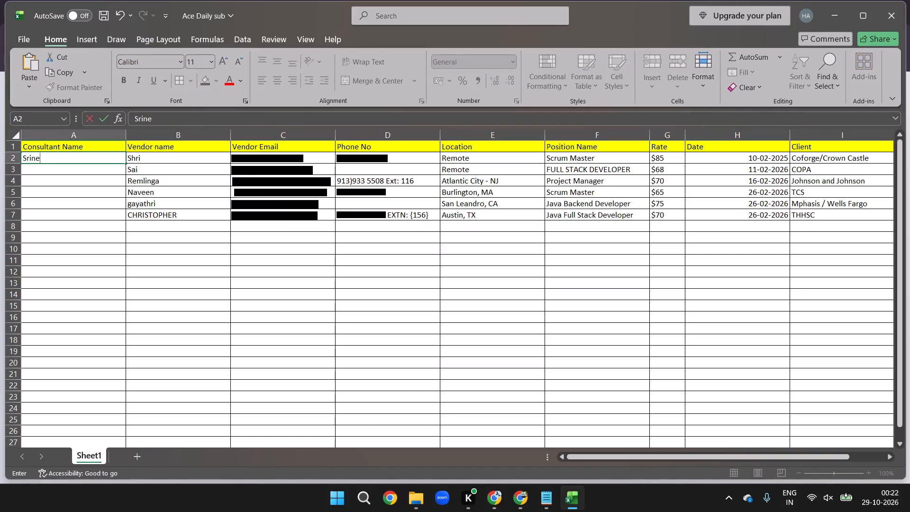
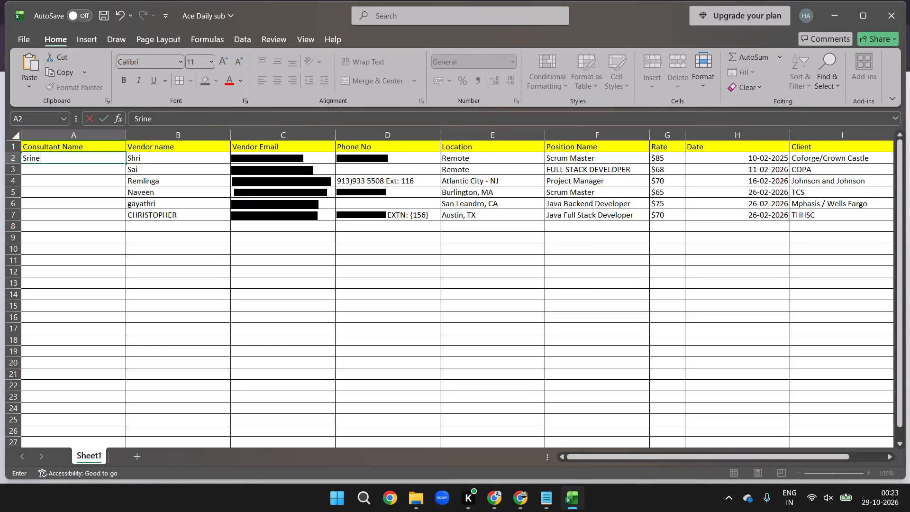
Replace the partial consultant name in cell A2 with "Srinnivasulu".
{"action": "triple_click", "coordinate": [70, 157]}
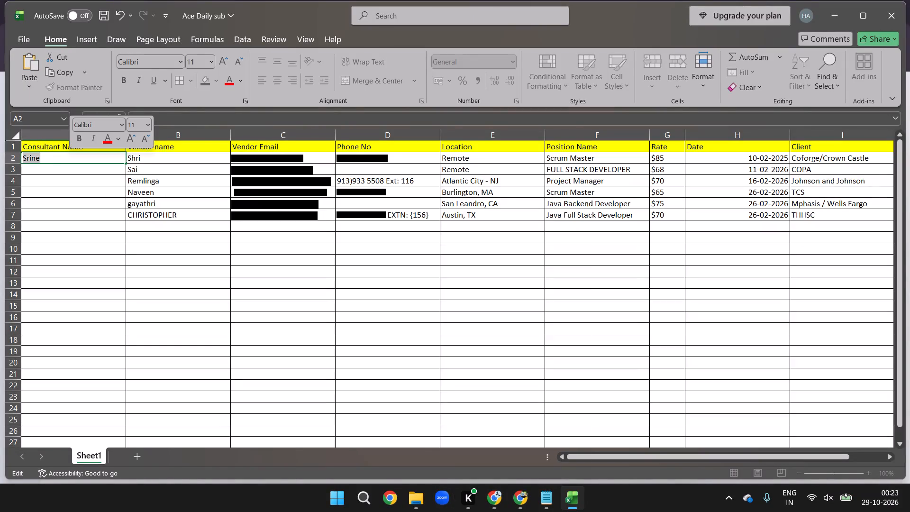
{"action": "key", "text": "BackSpace"}
{"action": "type", "text": "Srina"}
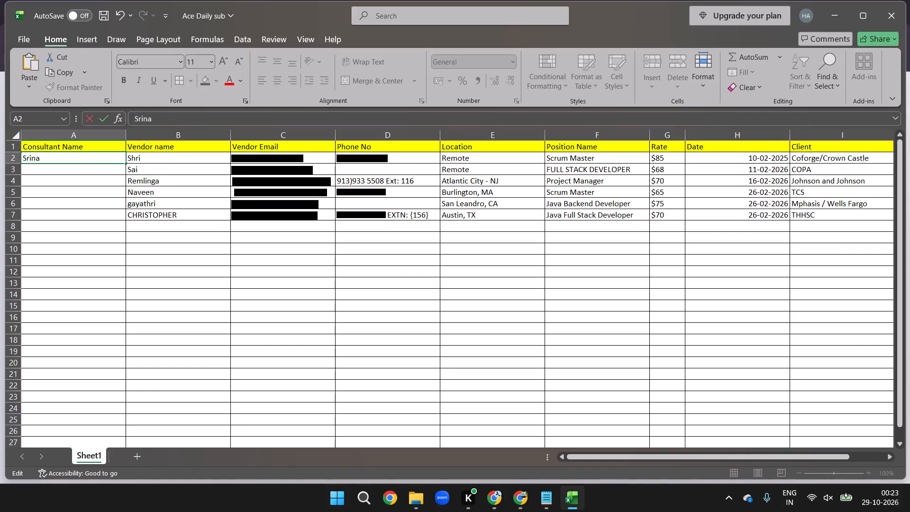
{"action": "key", "text": "BackSpace"}
{"action": "key", "text": "i"}
{"action": "key", "text": "BackSpace"}
{"action": "type", "text": "niv"}
{"action": "type", "text": "asulu"}
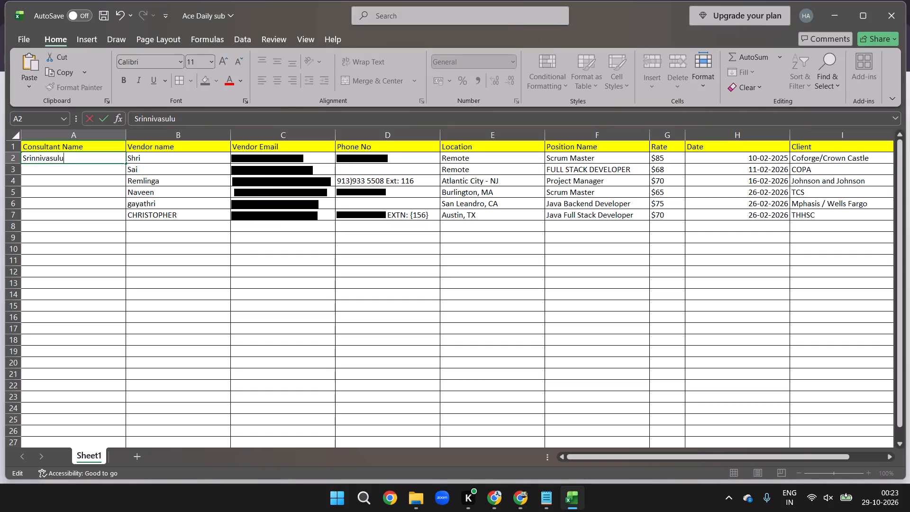
{"action": "left_click", "coordinate": [70, 157]}
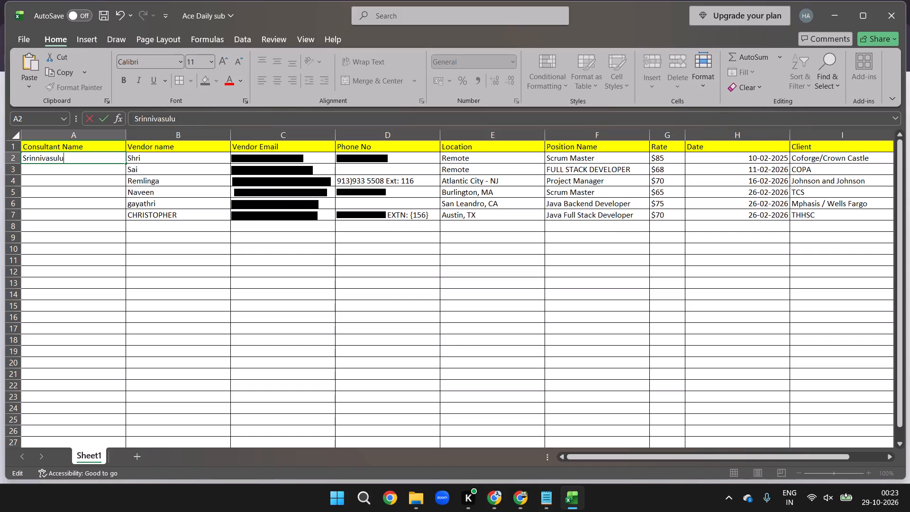
Enter "Spoorthi" as the consultant name in cell A5, beside vendor Naveen.
{"action": "double_click", "coordinate": [65, 192]}
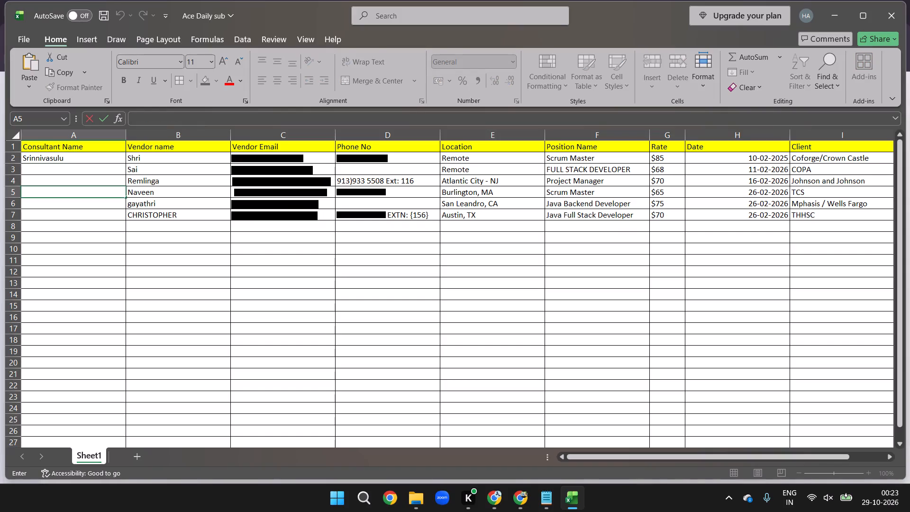
{"action": "type", "text": "Sp"}
{"action": "type", "text": "oor"}
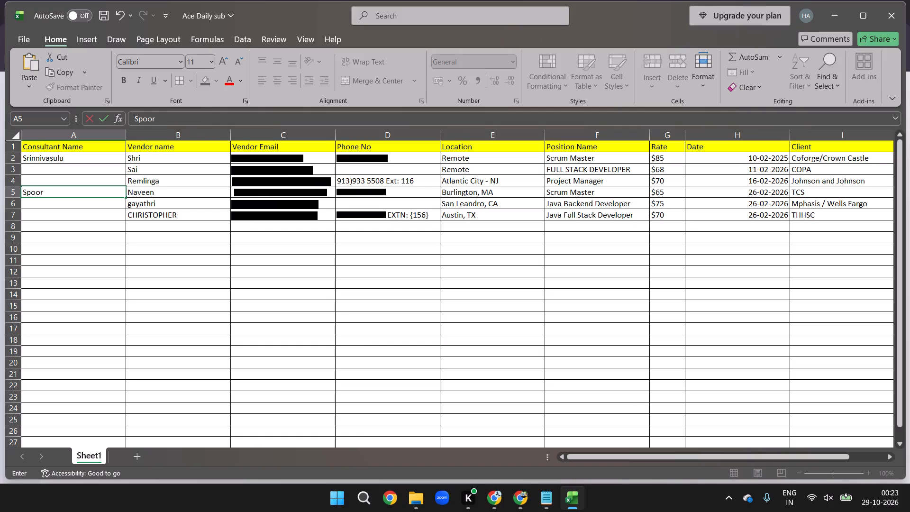
{"action": "type", "text": "thi"}
Copy the consultant name "Srinnivasulu" from A2 into cells A6, A3 and A4.
{"action": "double_click", "coordinate": [51, 203]}
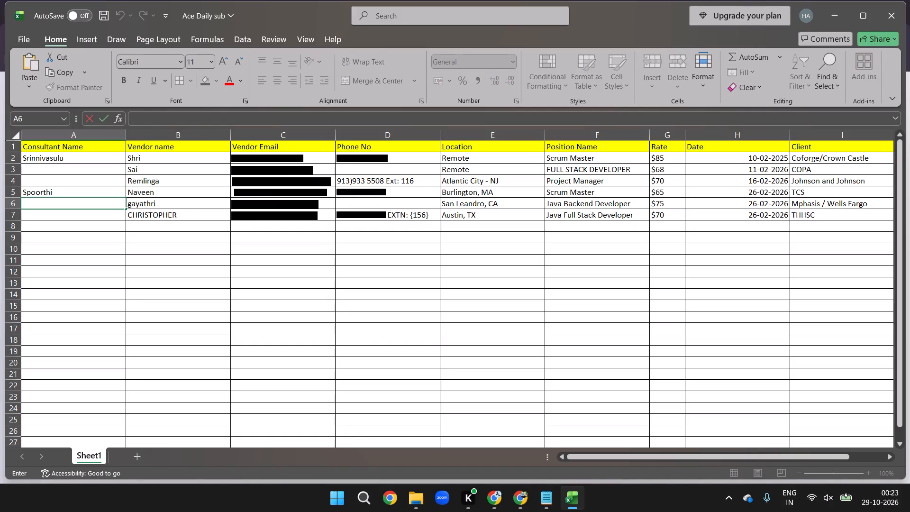
{"action": "double_click", "coordinate": [69, 158]}
{"action": "left_click_drag", "start_coordinate": [69, 158], "coordinate": [21, 158]}
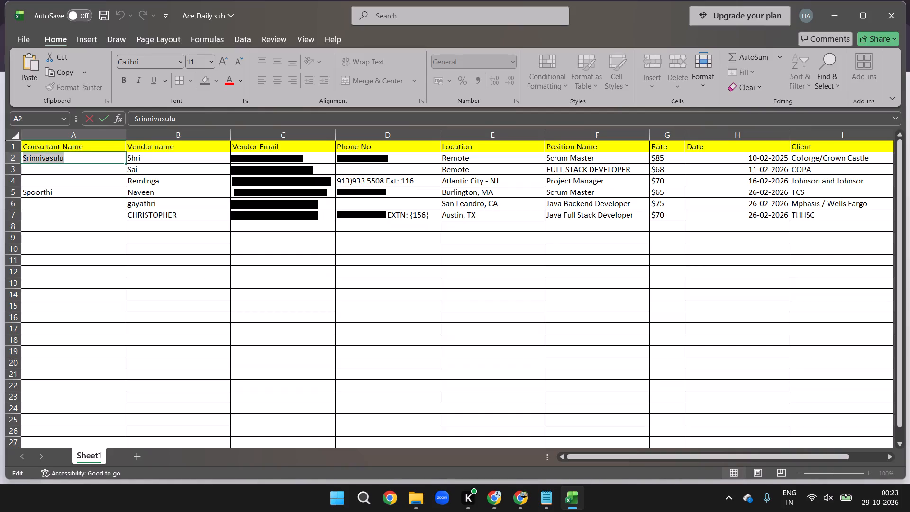
{"action": "left_click_drag", "start_coordinate": [21, 158], "coordinate": [9, 157]}
{"action": "key", "text": "ctrl+c"}
{"action": "double_click", "coordinate": [36, 203]}
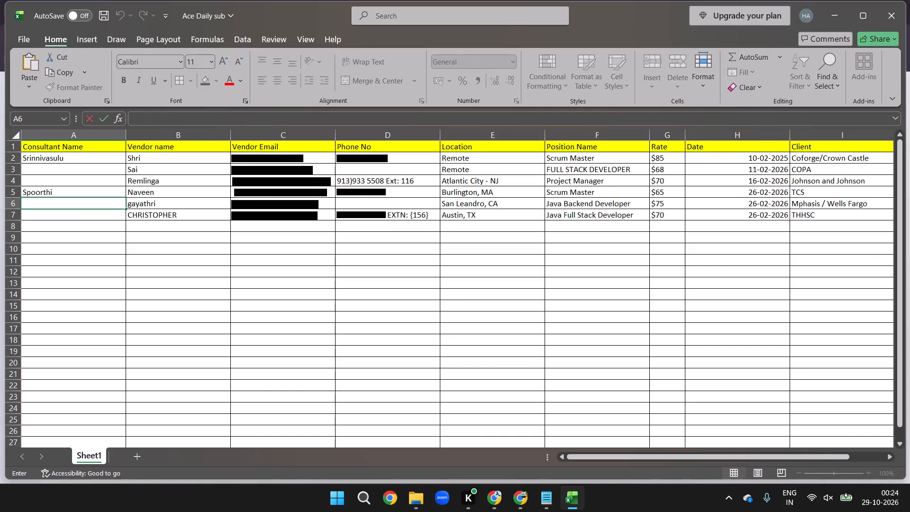
{"action": "key", "text": "ctrl+v"}
{"action": "double_click", "coordinate": [43, 165]}
{"action": "key", "text": "ctrl+v"}
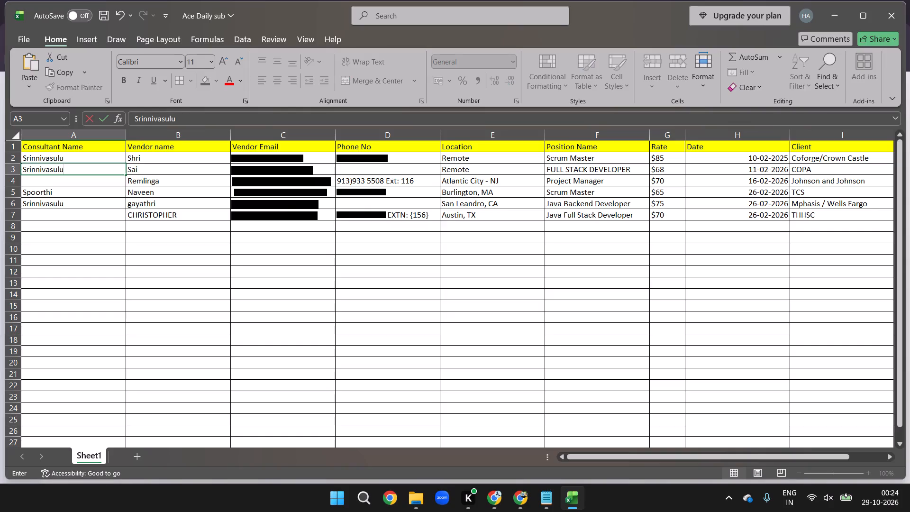
{"action": "double_click", "coordinate": [47, 180]}
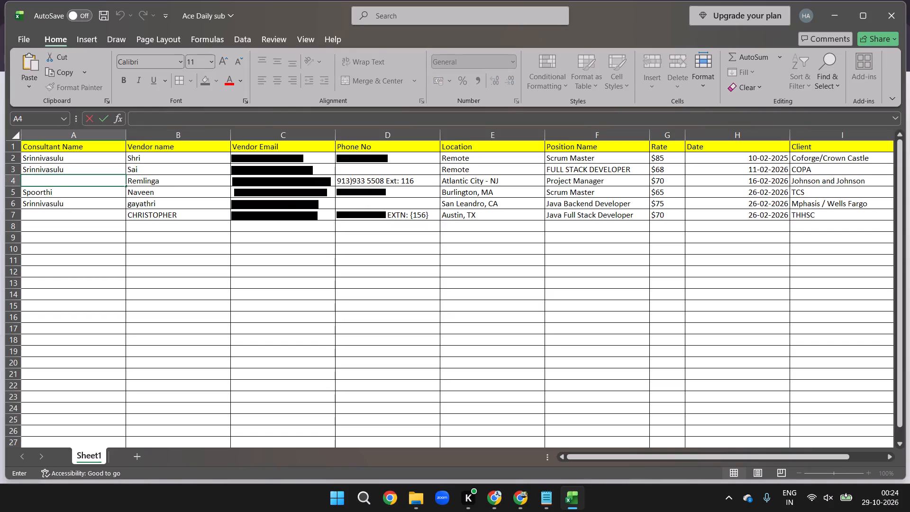
{"action": "key", "text": "ctrl+v"}
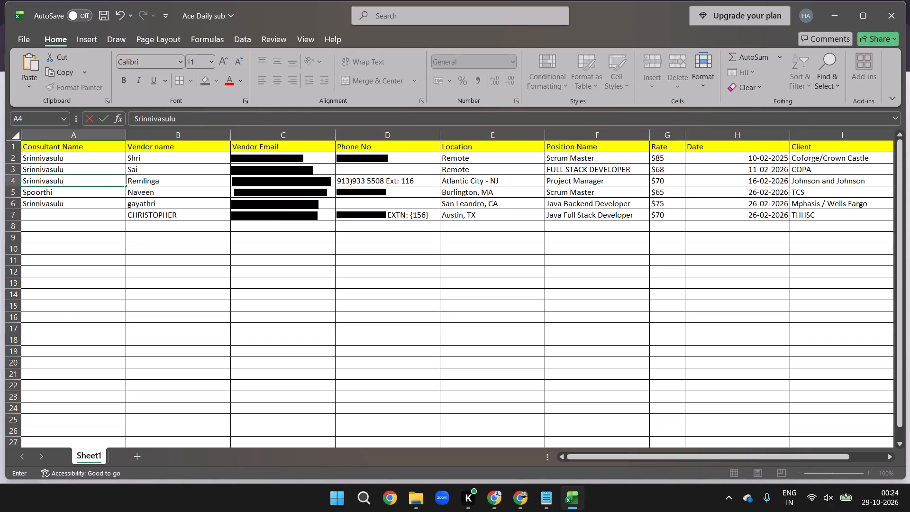
Enter "Prasanna" as the consultant name in cell A7, beside vendor CHRISTOPHER.
{"action": "double_click", "coordinate": [48, 213]}
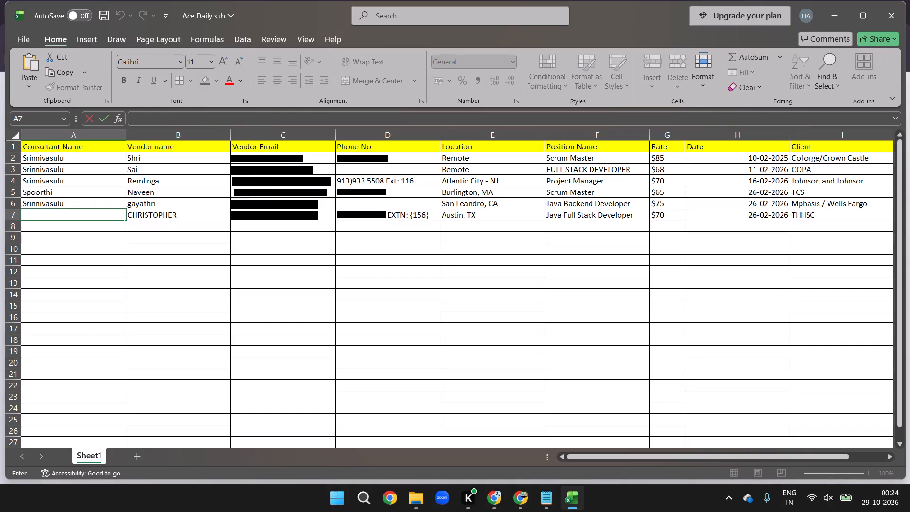
{"action": "type", "text": "Pras"}
{"action": "type", "text": "anna"}
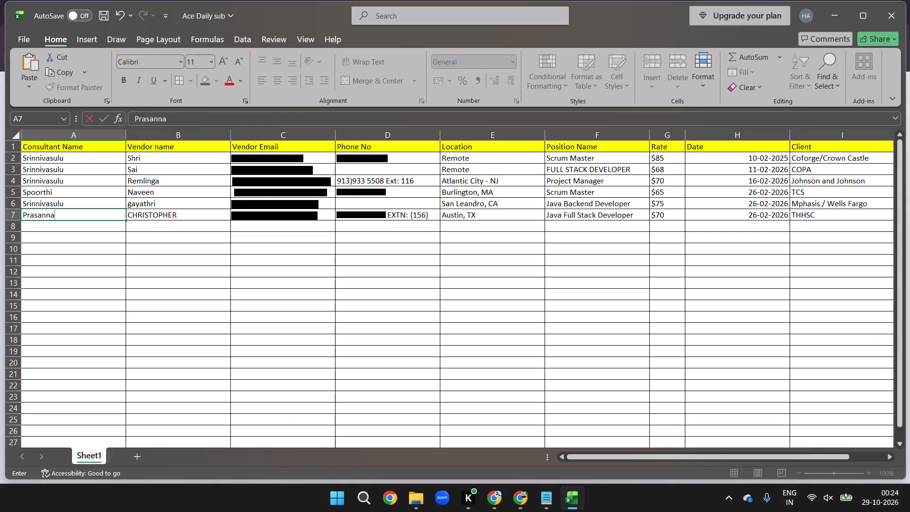
{"action": "left_click", "coordinate": [80, 238]}
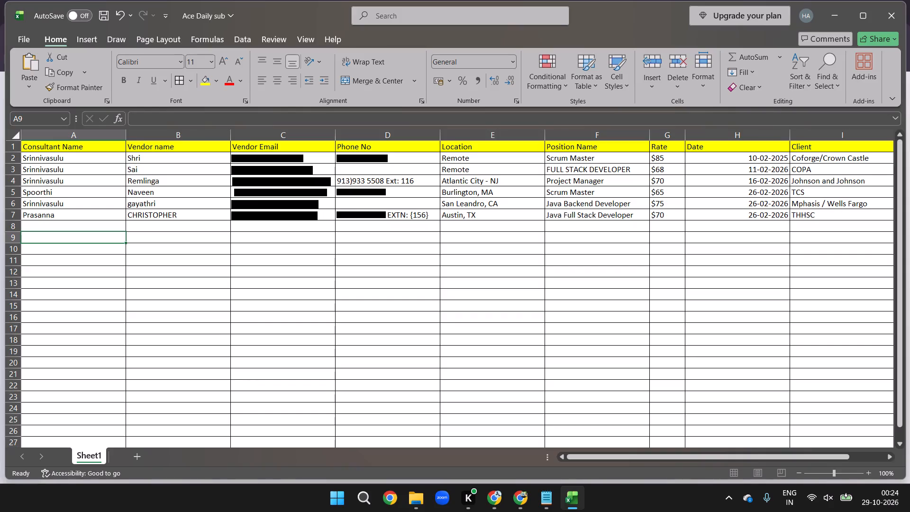
Change the Position Name to "Data Engineer" in F2 and copy it over the entries in F3 and F4.
{"action": "triple_click", "coordinate": [601, 159]}
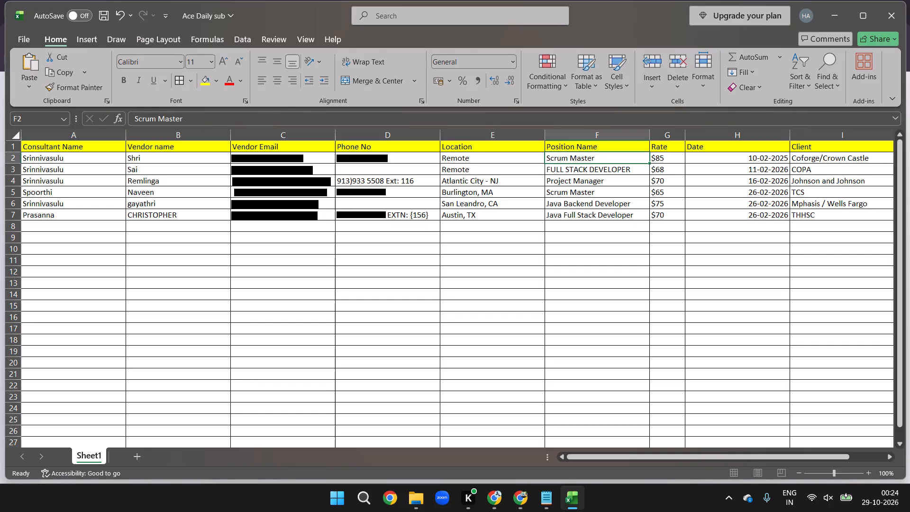
{"action": "left_click_drag", "start_coordinate": [601, 159], "coordinate": [536, 151]}
{"action": "type", "text": "Data Engineer"}
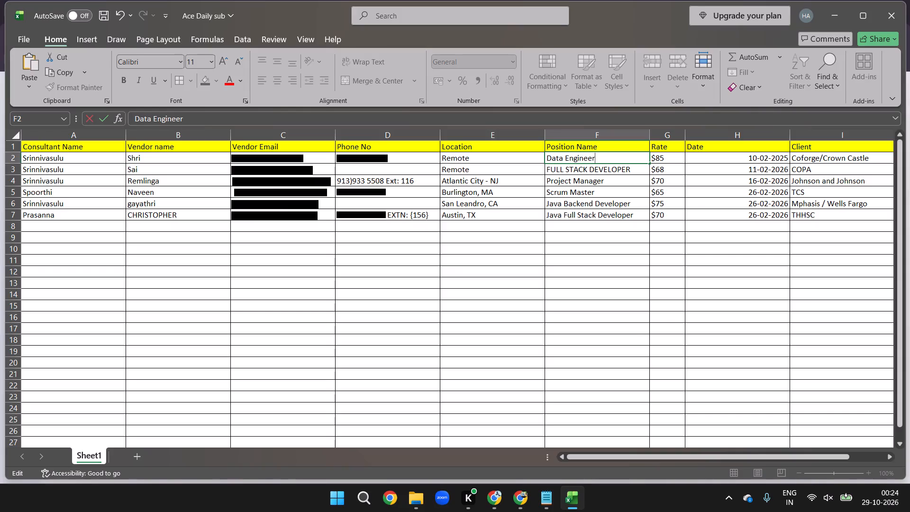
{"action": "triple_click", "coordinate": [593, 156]}
{"action": "key", "text": "ctrl+c"}
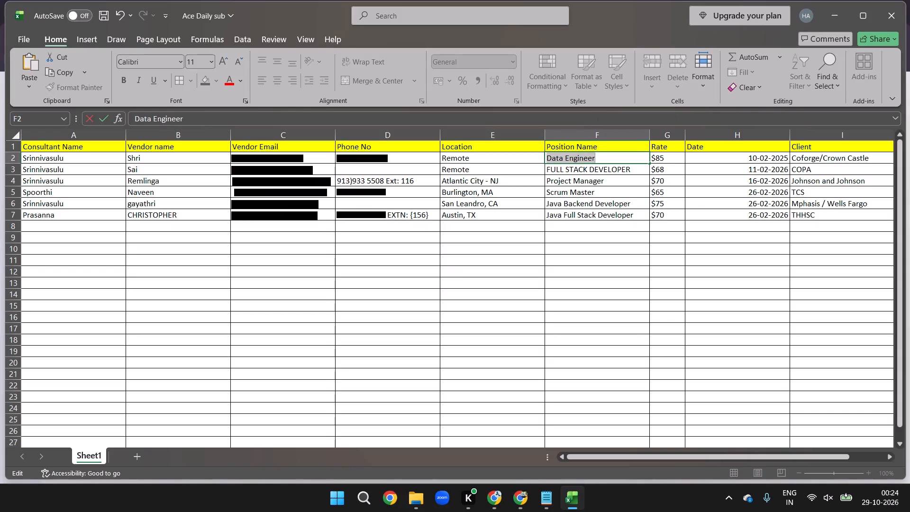
{"action": "double_click", "coordinate": [637, 171]}
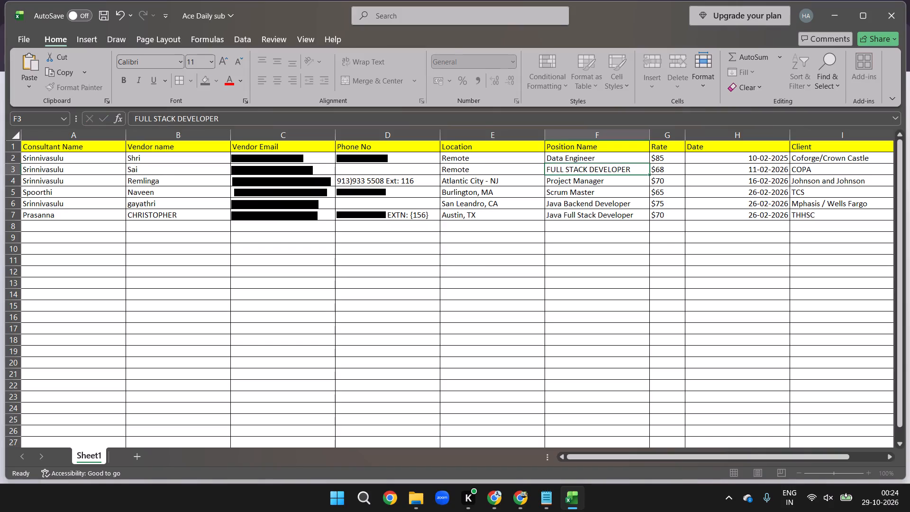
{"action": "left_click_drag", "start_coordinate": [636, 171], "coordinate": [512, 172]}
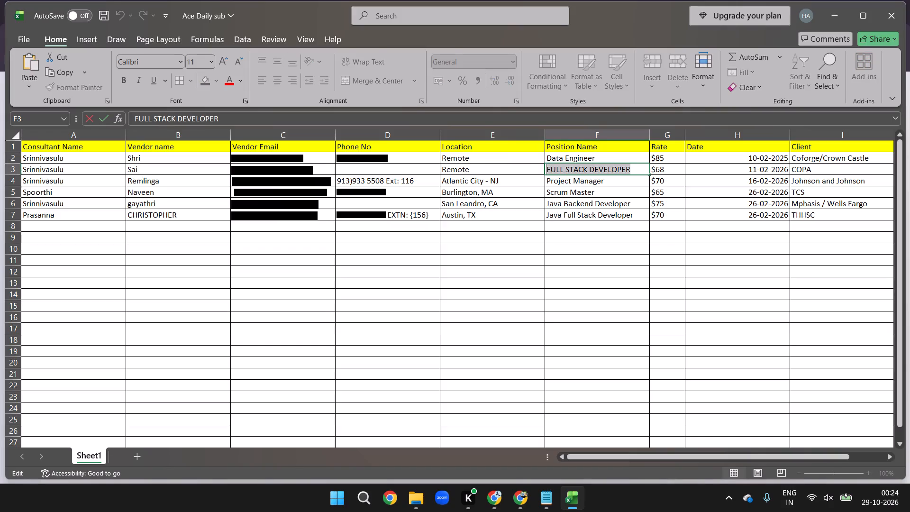
{"action": "key", "text": "ctrl+v"}
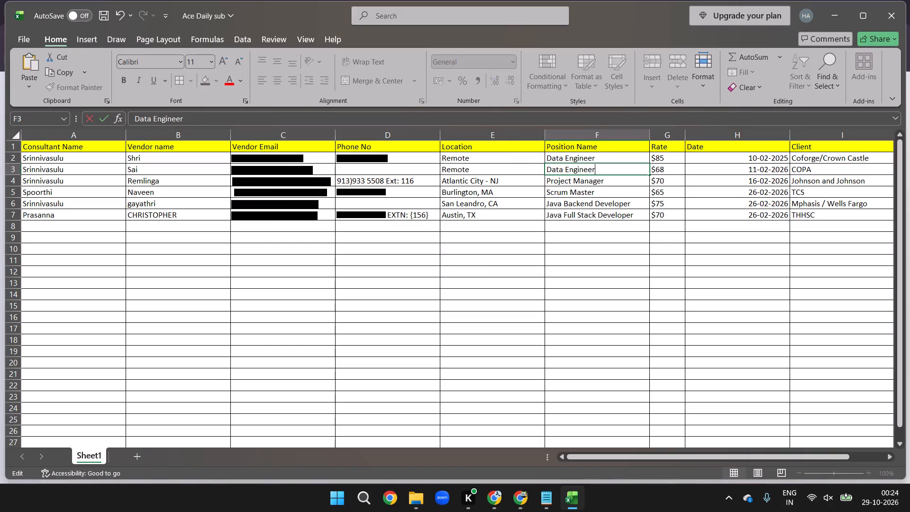
{"action": "triple_click", "coordinate": [611, 178]}
{"action": "left_click_drag", "start_coordinate": [611, 178], "coordinate": [502, 176]}
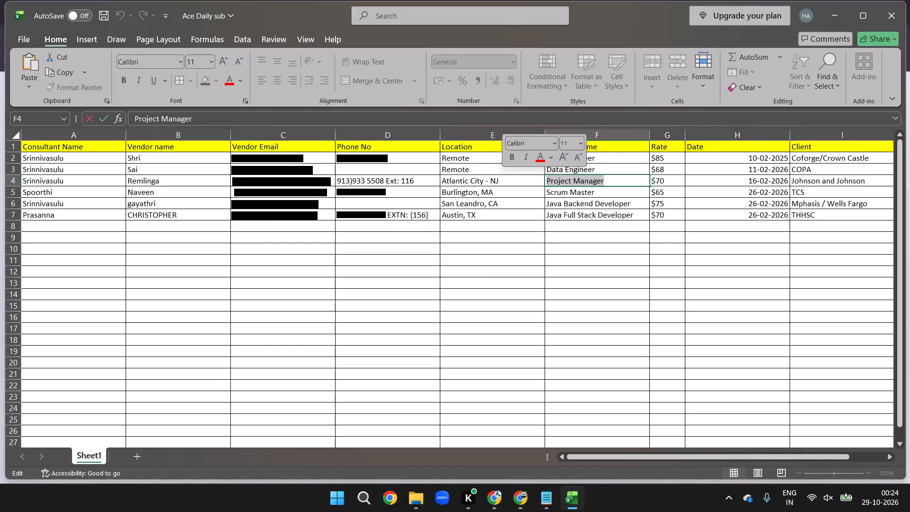
{"action": "key", "text": "ctrl+v"}
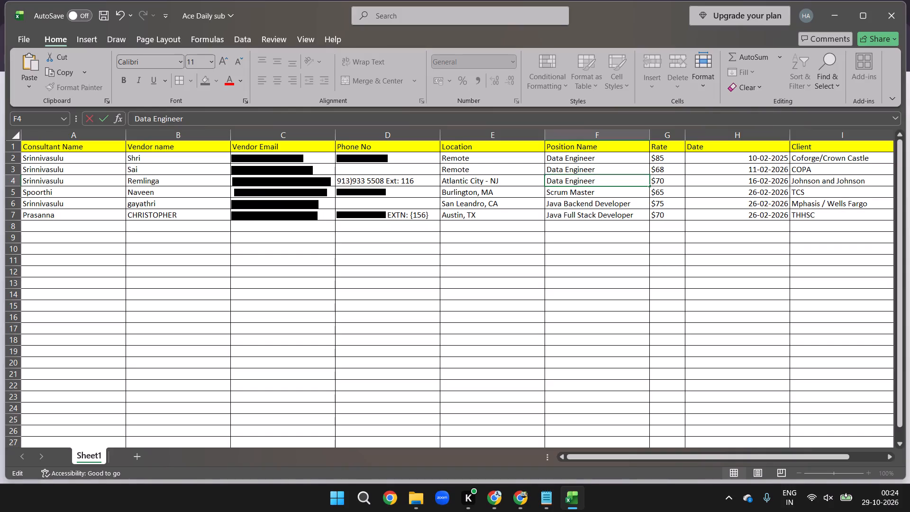
Check Spoorthi's resume in her consultant folder for her role, and change the Position Name in F5 to "Devops".
{"action": "left_click", "coordinate": [603, 192]}
{"action": "left_click_drag", "start_coordinate": [603, 192], "coordinate": [541, 192]}
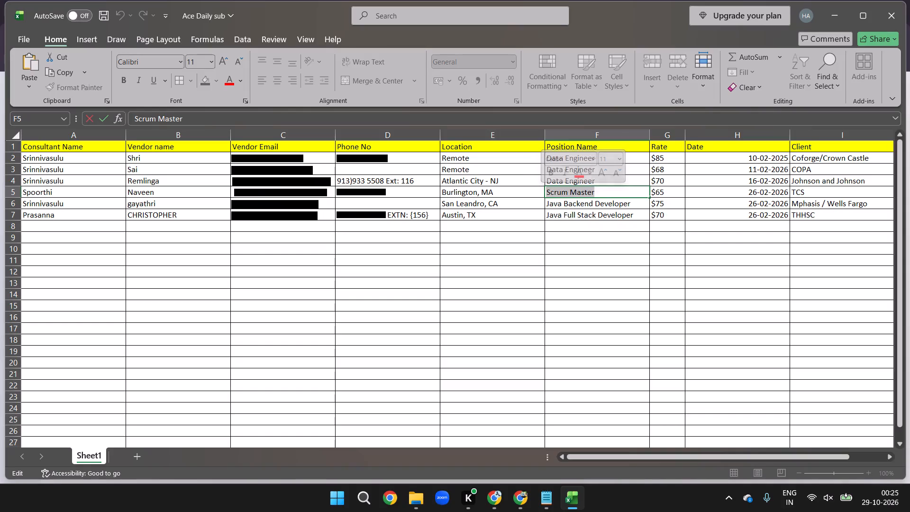
{"action": "left_click", "coordinate": [422, 494]}
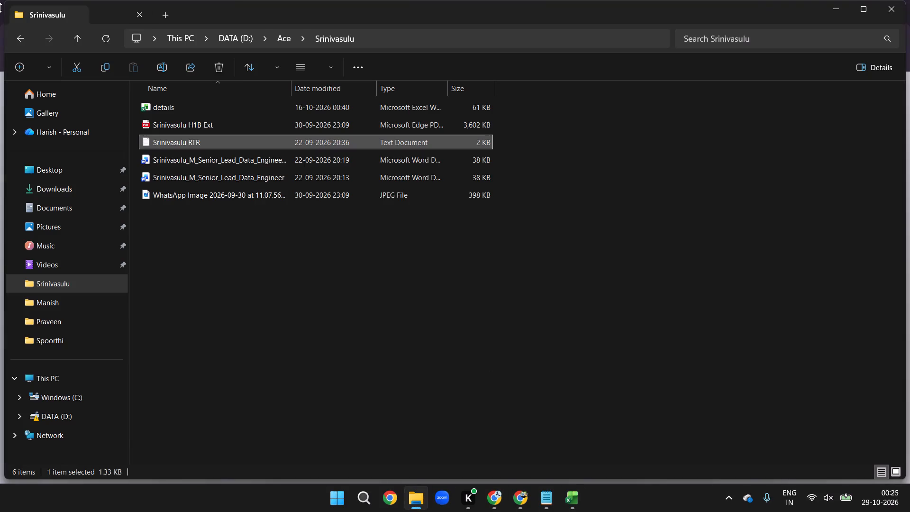
{"action": "left_click", "coordinate": [59, 341]}
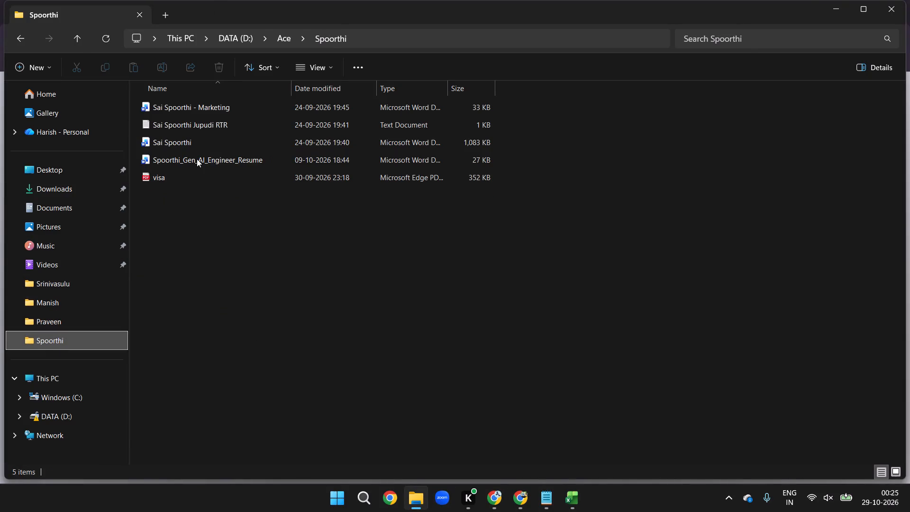
{"action": "double_click", "coordinate": [200, 146]}
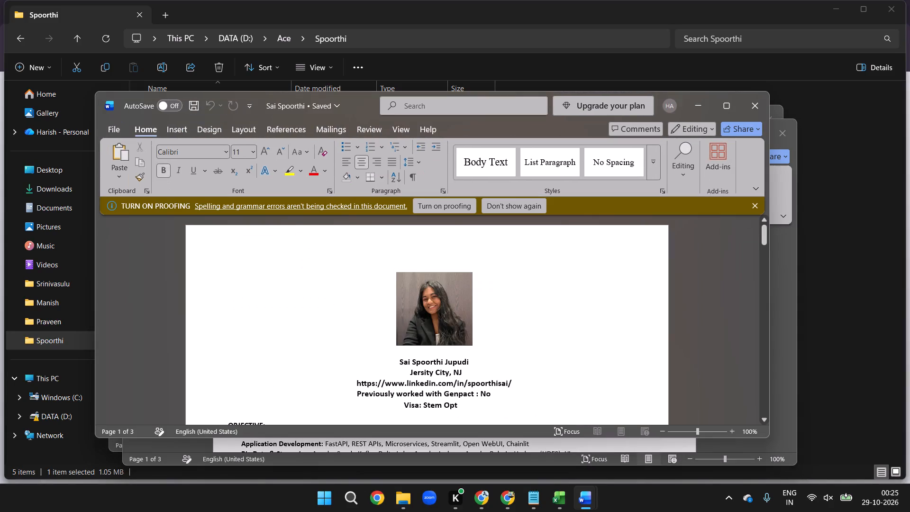
{"action": "scroll", "coordinate": [481, 287], "scroll_direction": "down", "scroll_amount": 3}
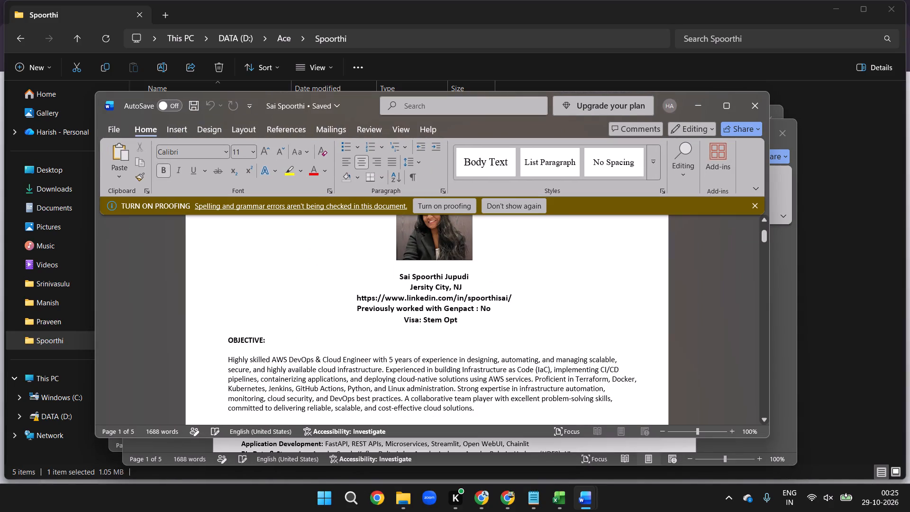
{"action": "left_click", "coordinate": [758, 108]}
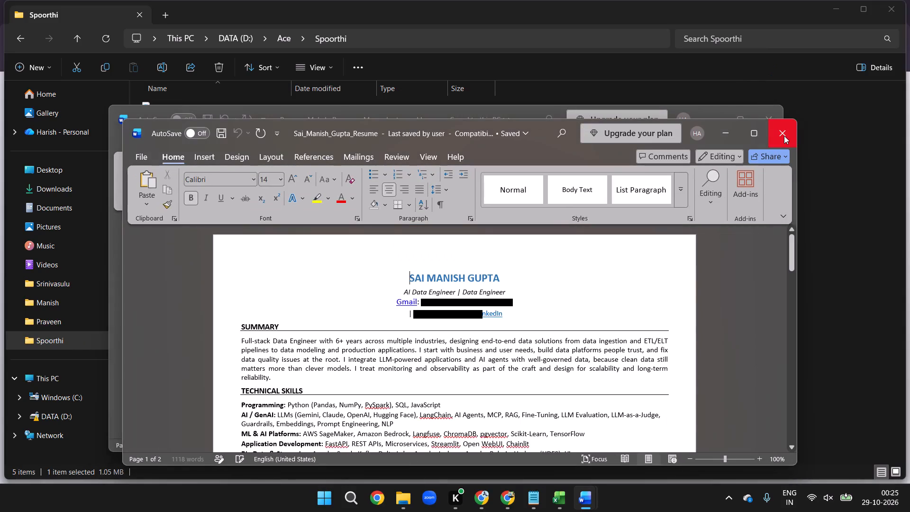
{"action": "left_click", "coordinate": [784, 136]}
{"action": "left_click", "coordinate": [770, 123]}
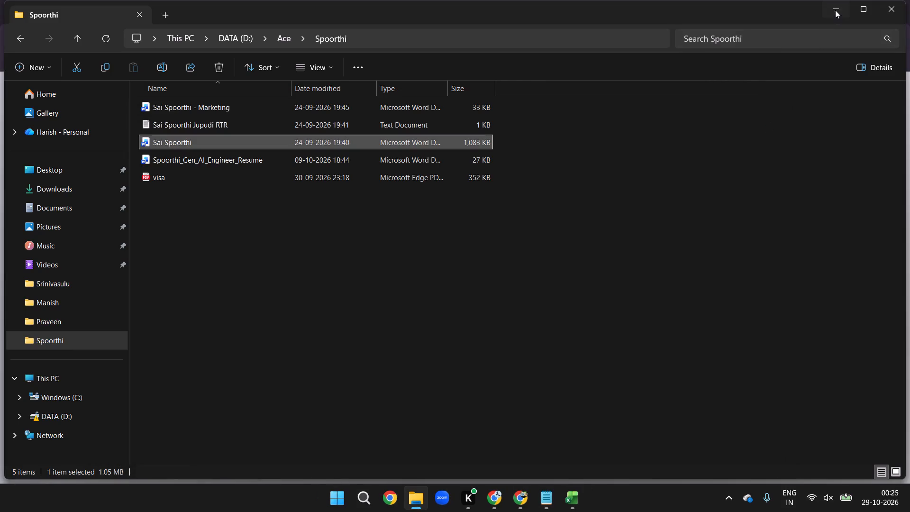
{"action": "left_click", "coordinate": [835, 10]}
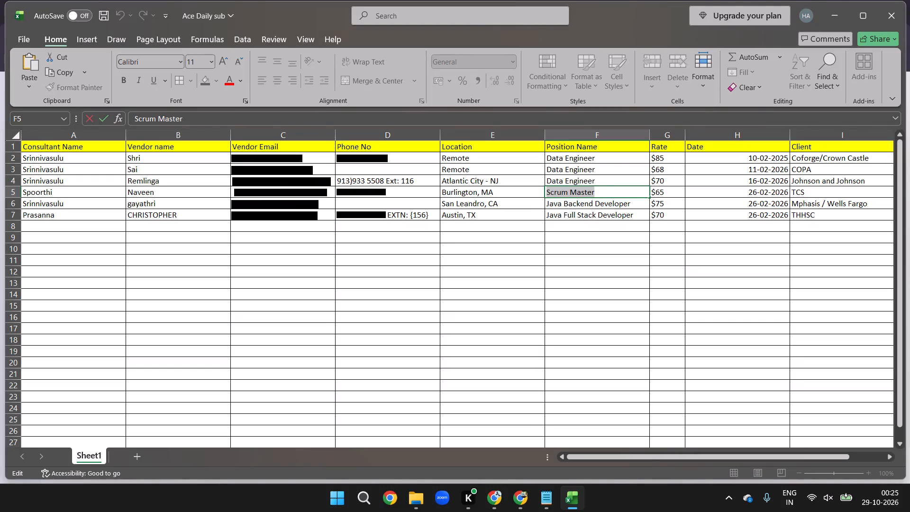
{"action": "type", "text": "Devops"}
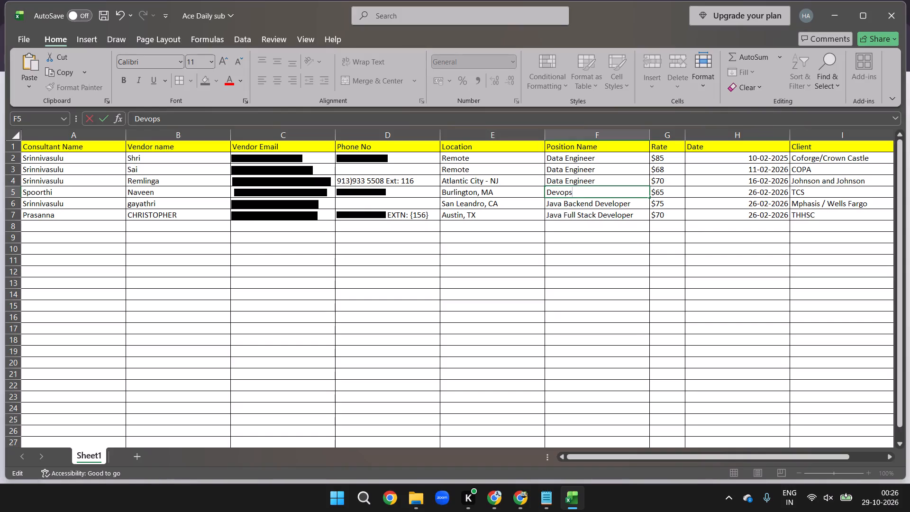
Look through the weekdays from 21 to 25 September 2026 in the system calendar.
{"action": "left_click", "coordinate": [882, 492]}
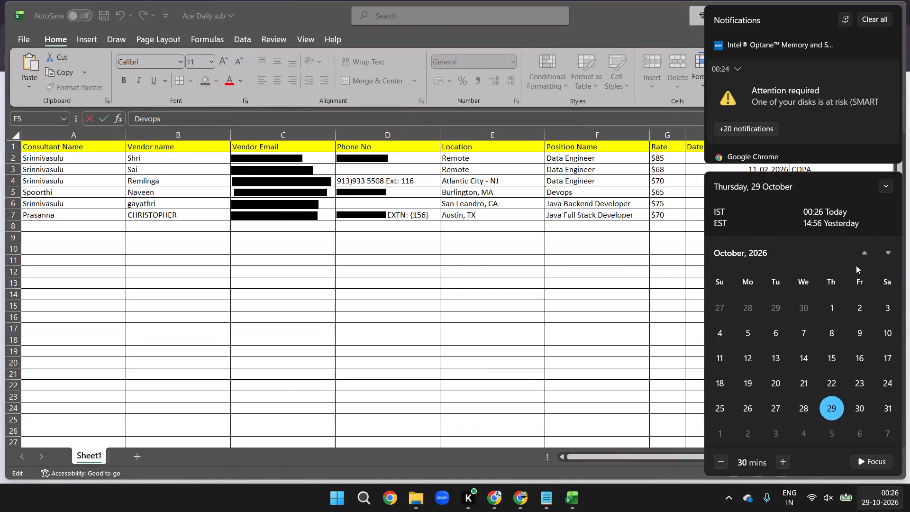
{"action": "left_click", "coordinate": [864, 254]}
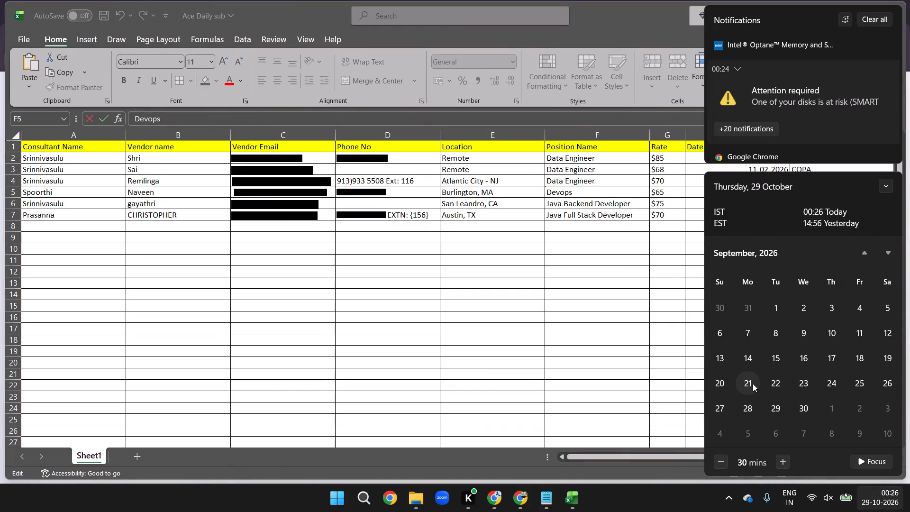
{"action": "left_click", "coordinate": [753, 384]}
{"action": "left_click", "coordinate": [774, 384]}
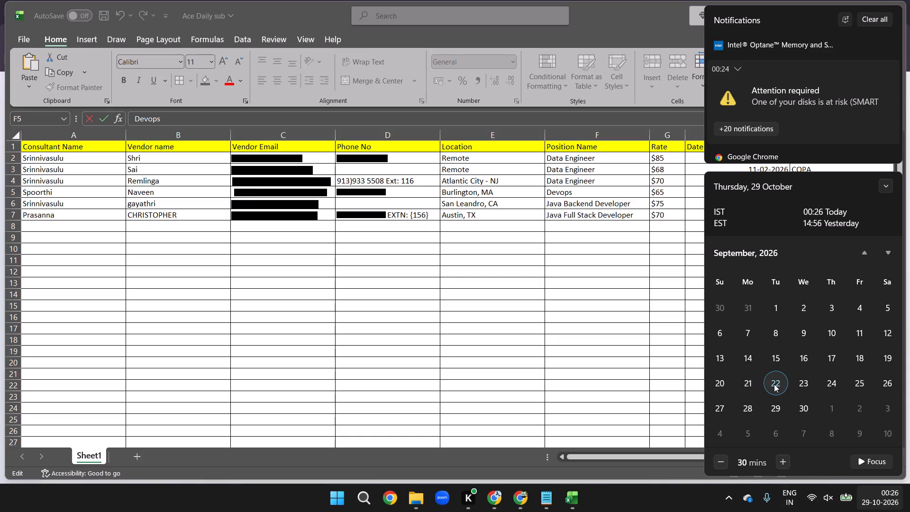
{"action": "left_click", "coordinate": [804, 383]}
{"action": "left_click", "coordinate": [831, 381]}
{"action": "left_click", "coordinate": [864, 376]}
{"action": "left_click", "coordinate": [649, 315]}
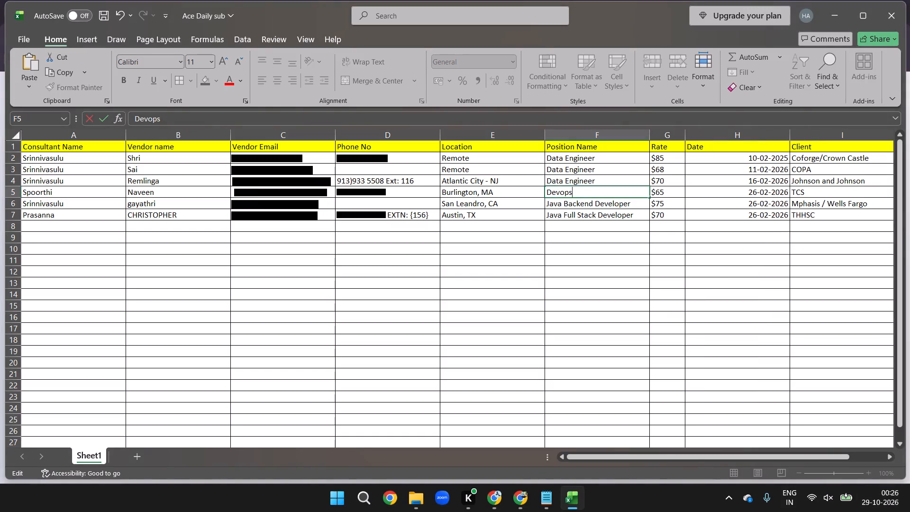
Left-align the entire Date column H.
{"action": "double_click", "coordinate": [759, 159]}
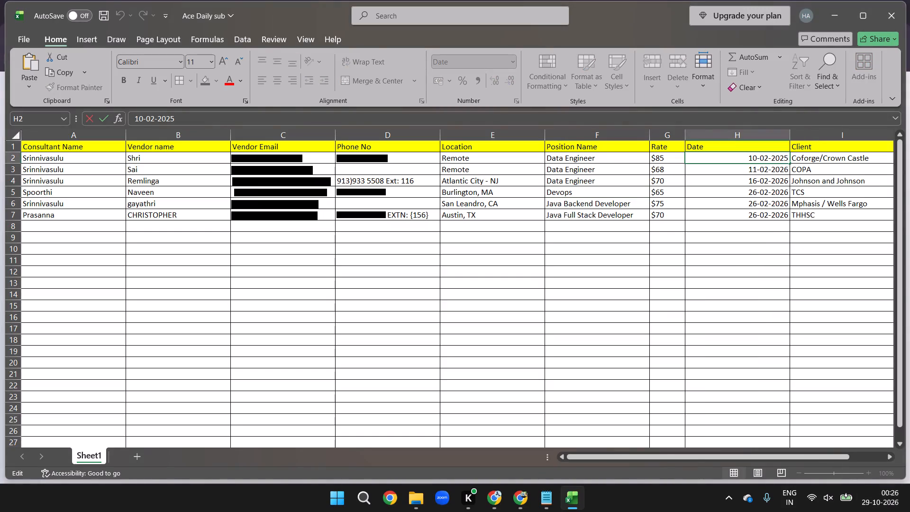
{"action": "left_click", "coordinate": [746, 138]}
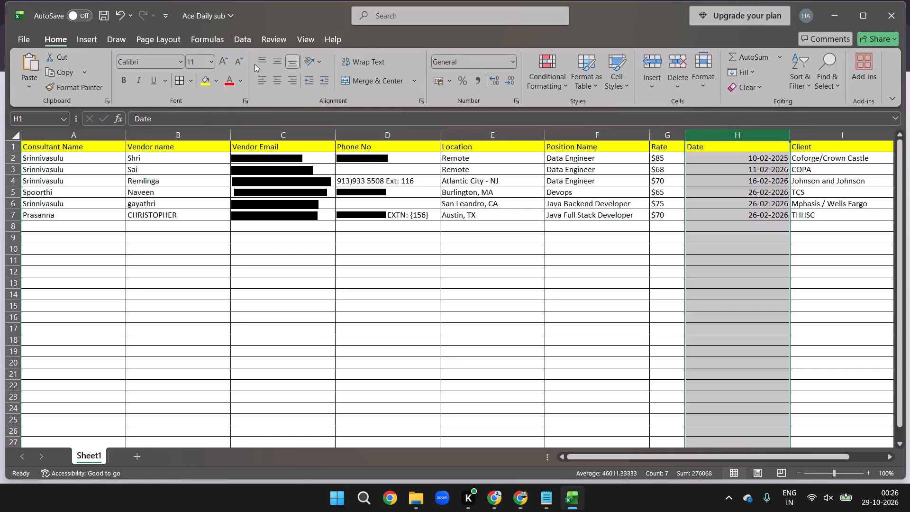
{"action": "left_click", "coordinate": [259, 83]}
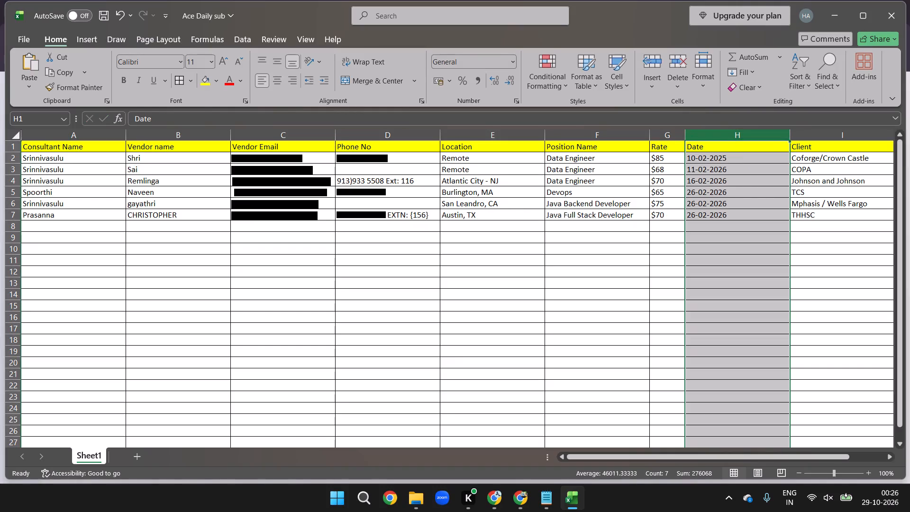
Change the date in H2, in vendor Shri's row, to 21-09-2026.
{"action": "double_click", "coordinate": [735, 158]}
{"action": "left_click_drag", "start_coordinate": [735, 158], "coordinate": [665, 155]}
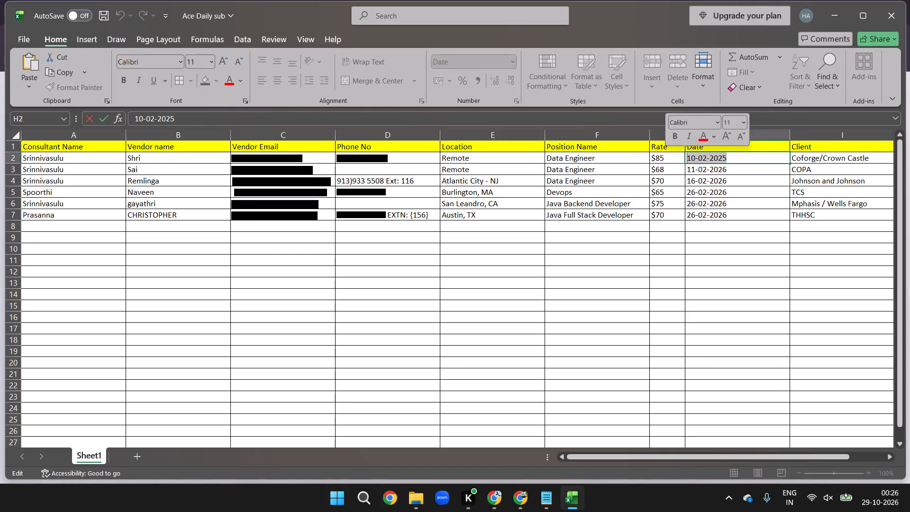
{"action": "type", "text": "21"}
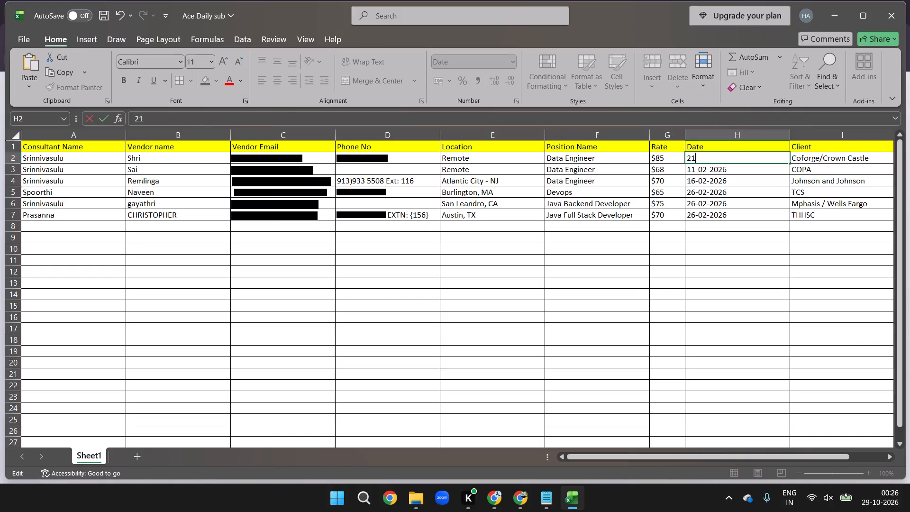
{"action": "type", "text": "-09"}
{"action": "type", "text": "-2025"}
{"action": "key", "text": "BackSpace"}
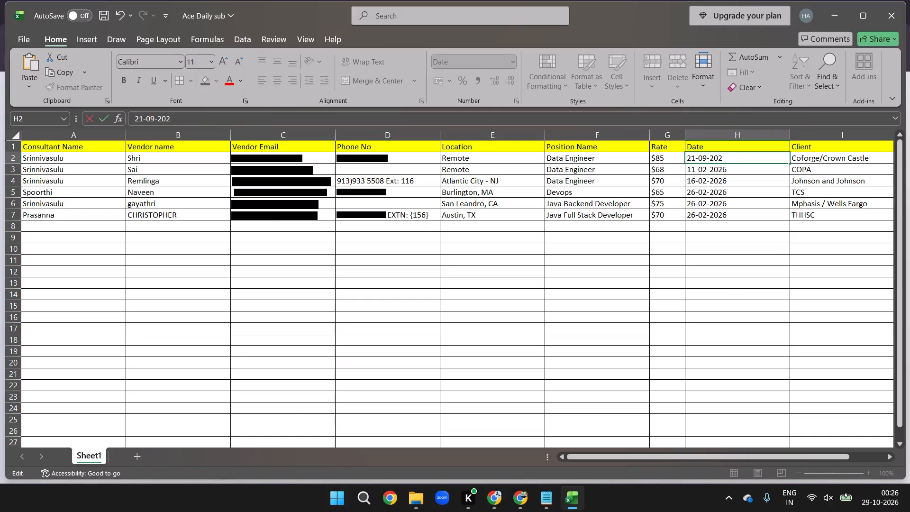
{"action": "key", "text": "6"}
{"action": "left_click", "coordinate": [738, 167]}
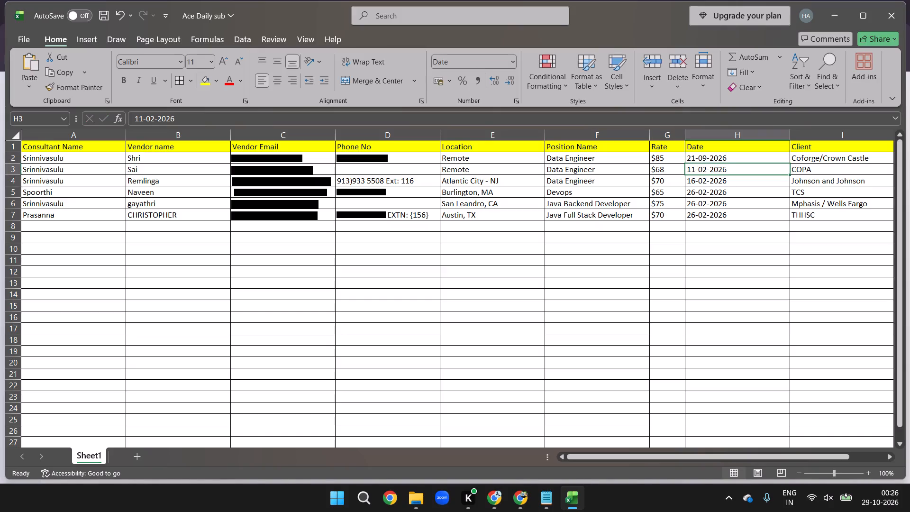
Copy the date 21-09-2026 from H2 over the date in H3, in vendor Sai's row.
{"action": "triple_click", "coordinate": [726, 157]}
{"action": "left_click_drag", "start_coordinate": [726, 157], "coordinate": [688, 160]}
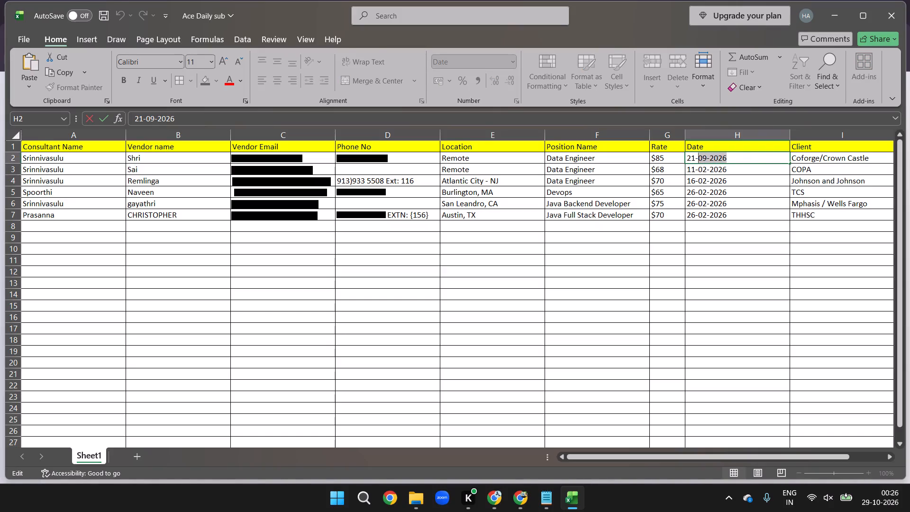
{"action": "left_click_drag", "start_coordinate": [688, 160], "coordinate": [668, 162]}
{"action": "key", "text": "ctrl+c"}
{"action": "double_click", "coordinate": [741, 170]}
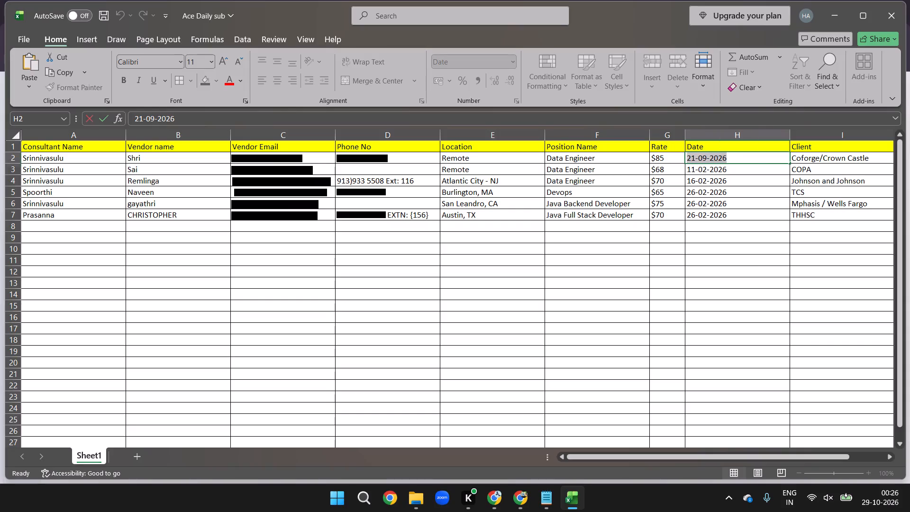
{"action": "left_click_drag", "start_coordinate": [741, 170], "coordinate": [668, 170]}
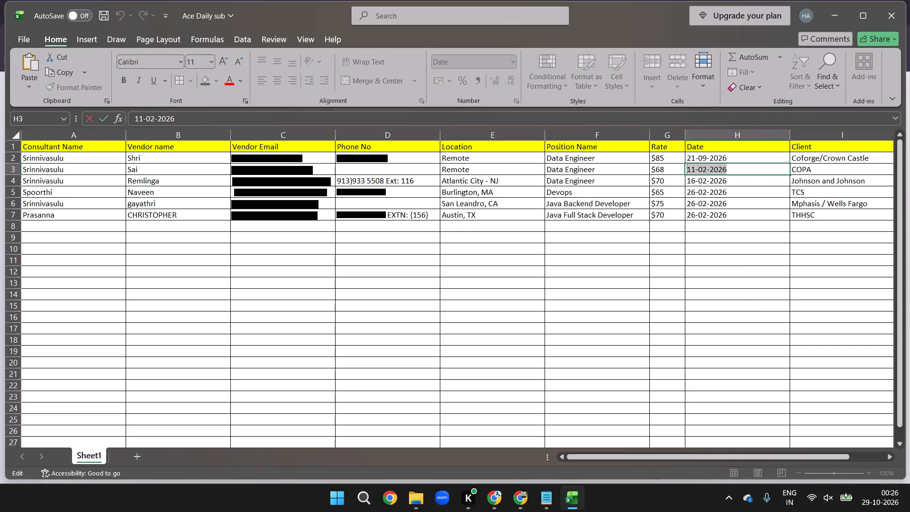
{"action": "key", "text": "ctrl+v"}
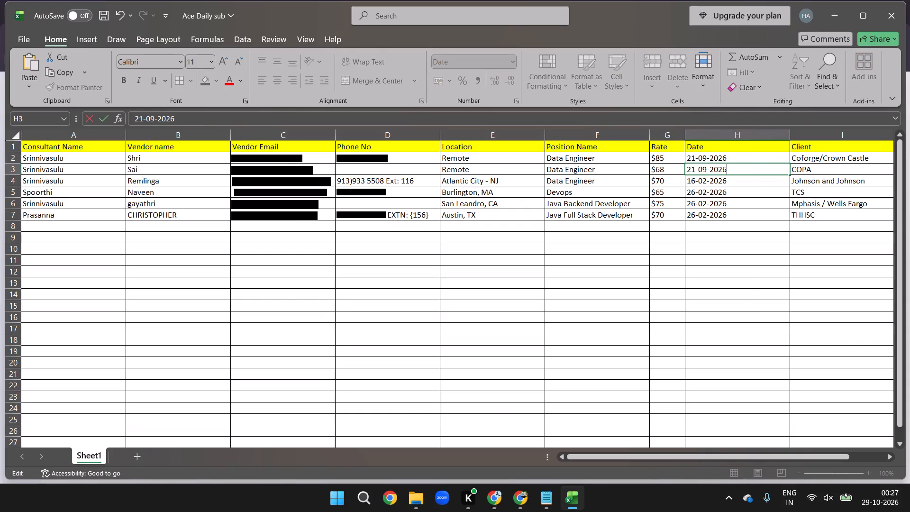
Copy the date from H3 over the one in H4 and change its day to make it 22-09-2026.
{"action": "double_click", "coordinate": [737, 181]}
{"action": "double_click", "coordinate": [730, 168]}
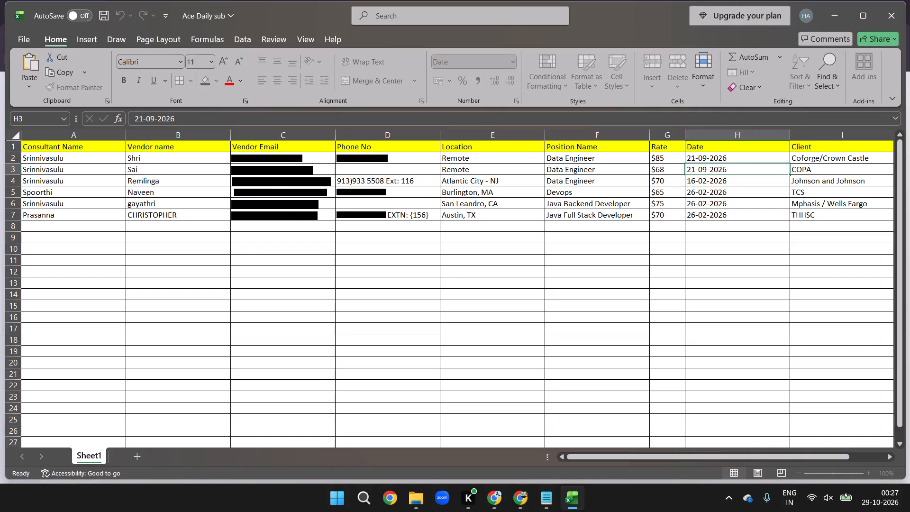
{"action": "left_click_drag", "start_coordinate": [730, 168], "coordinate": [684, 174]}
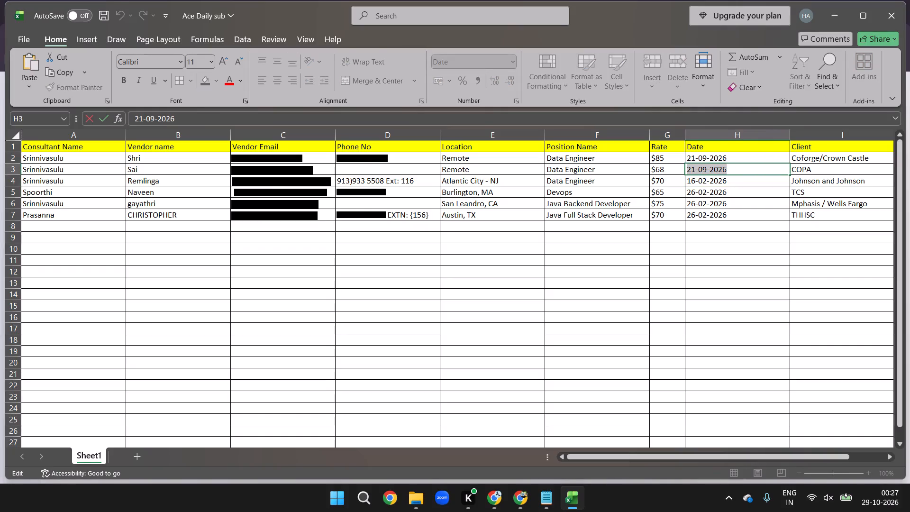
{"action": "key", "text": "ctrl+c"}
{"action": "double_click", "coordinate": [737, 182]}
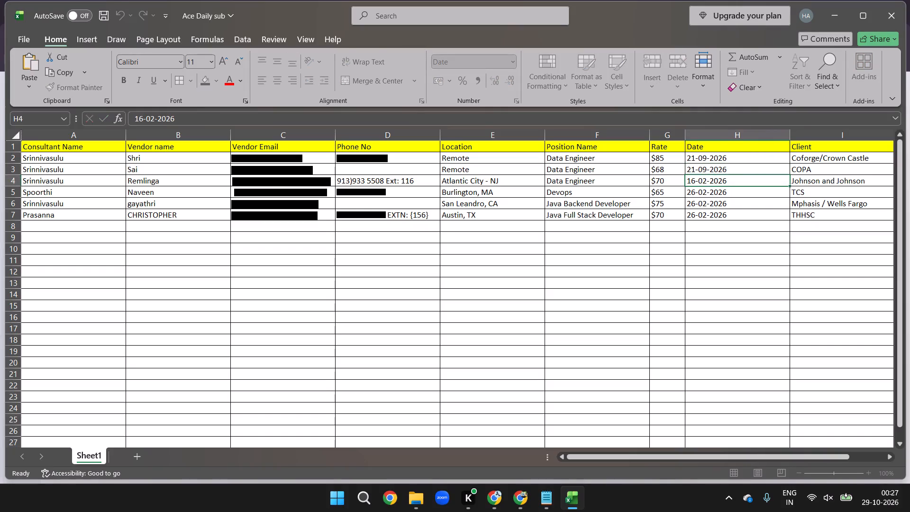
{"action": "left_click_drag", "start_coordinate": [737, 182], "coordinate": [650, 181]}
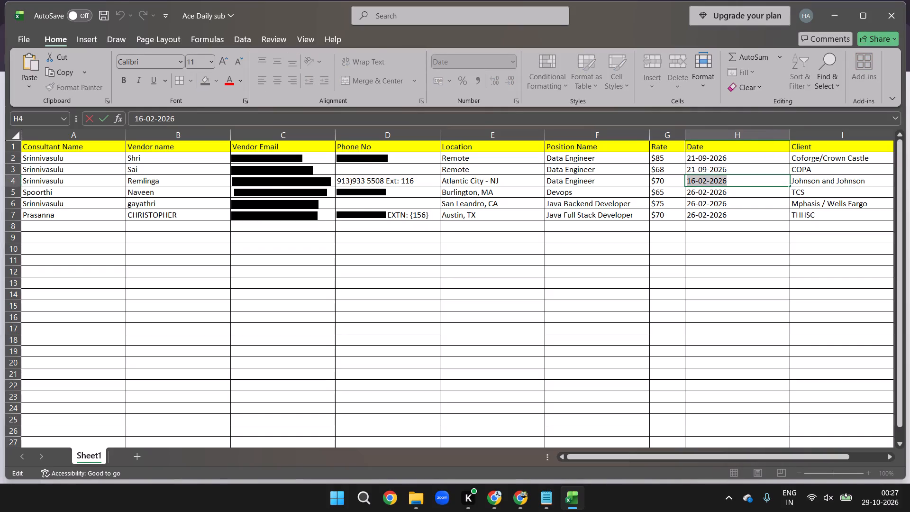
{"action": "key", "text": "ctrl+v"}
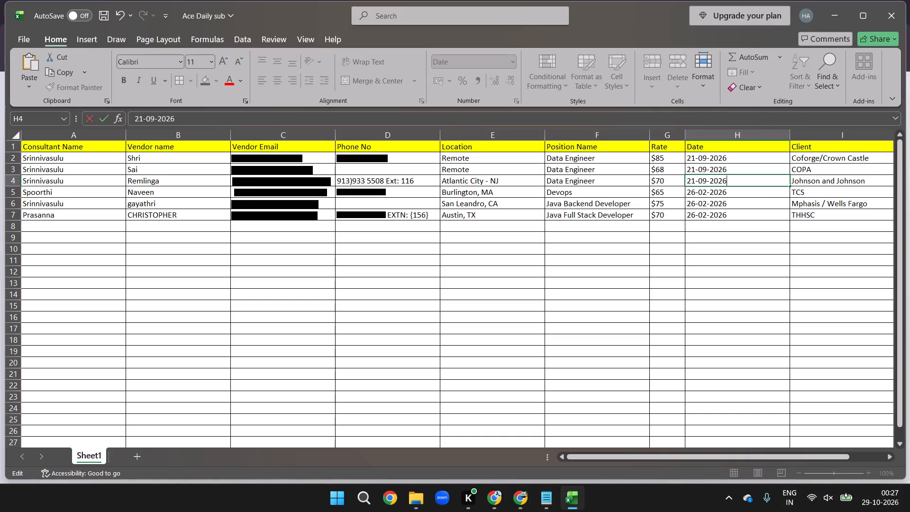
{"action": "left_click", "coordinate": [694, 181]}
{"action": "key", "text": "BackSpace"}
{"action": "key", "text": "2"}
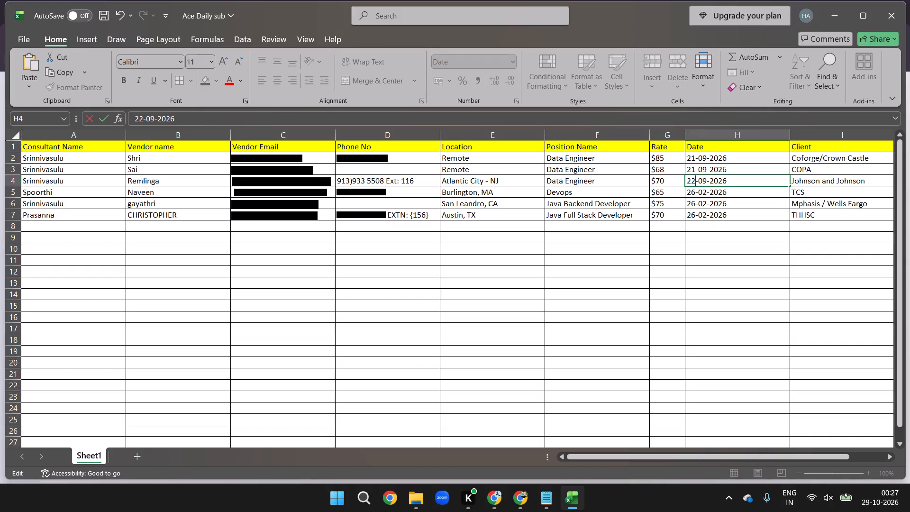
Copy the date from H4 over the one in H5, in vendor Naveen's row, and change its day to make it 23-09-2026.
{"action": "triple_click", "coordinate": [733, 179]}
{"action": "key", "text": "ctrl+c"}
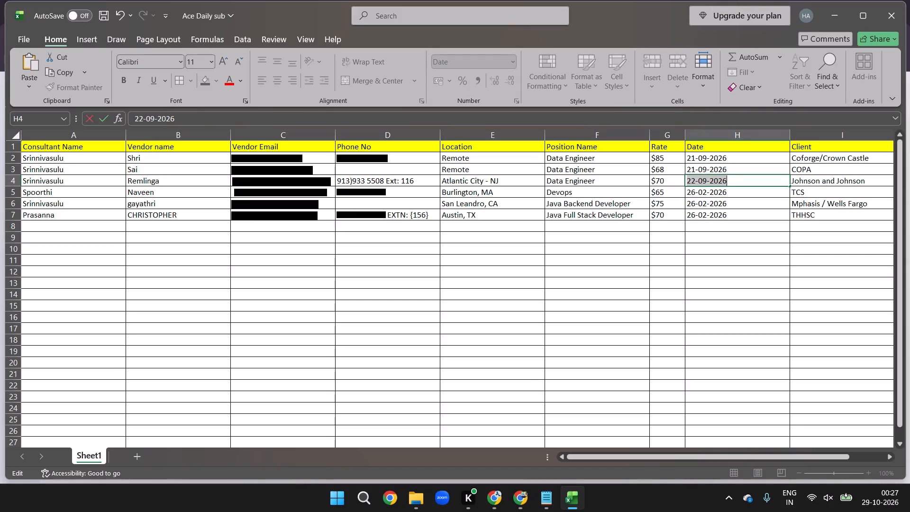
{"action": "triple_click", "coordinate": [731, 191]}
{"action": "left_click_drag", "start_coordinate": [731, 191], "coordinate": [660, 187]}
{"action": "key", "text": "ctrl+v"}
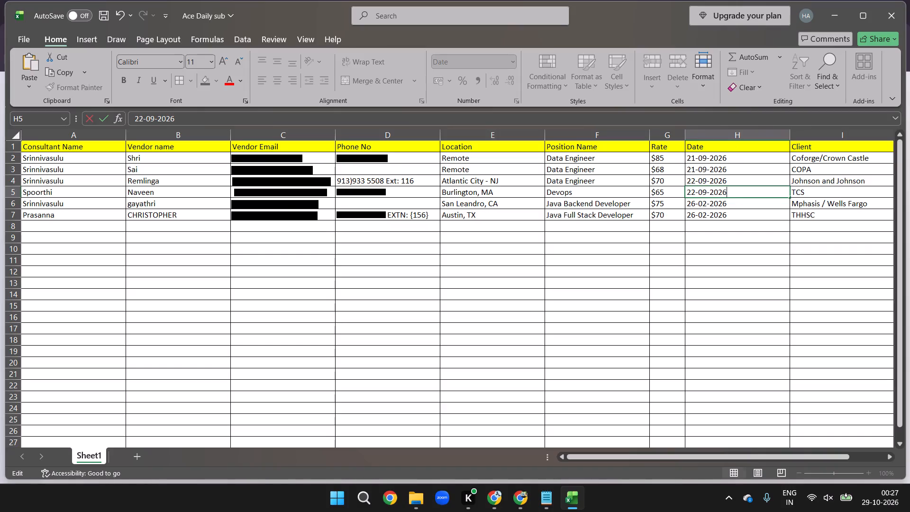
{"action": "left_click", "coordinate": [696, 189]}
{"action": "key", "text": "BackSpace"}
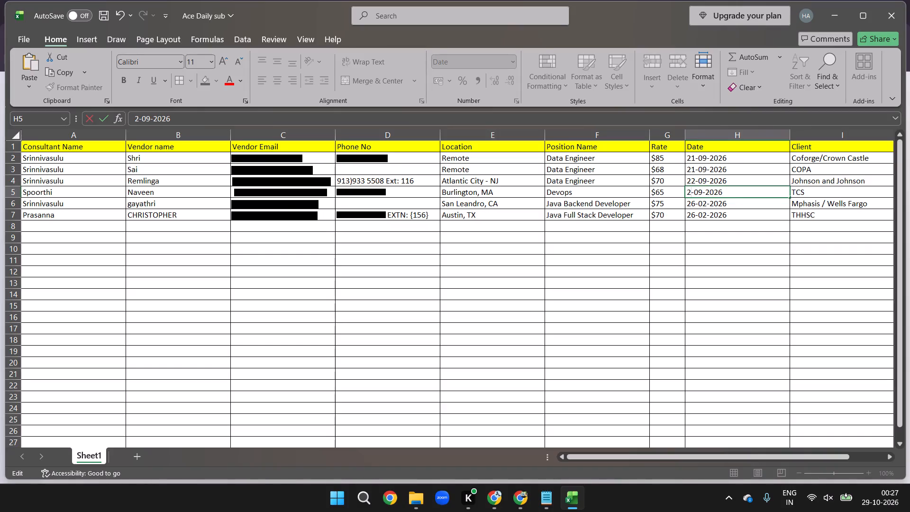
{"action": "key", "text": "BackSpace"}
{"action": "key", "text": "3"}
{"action": "key", "text": "BackSpace"}
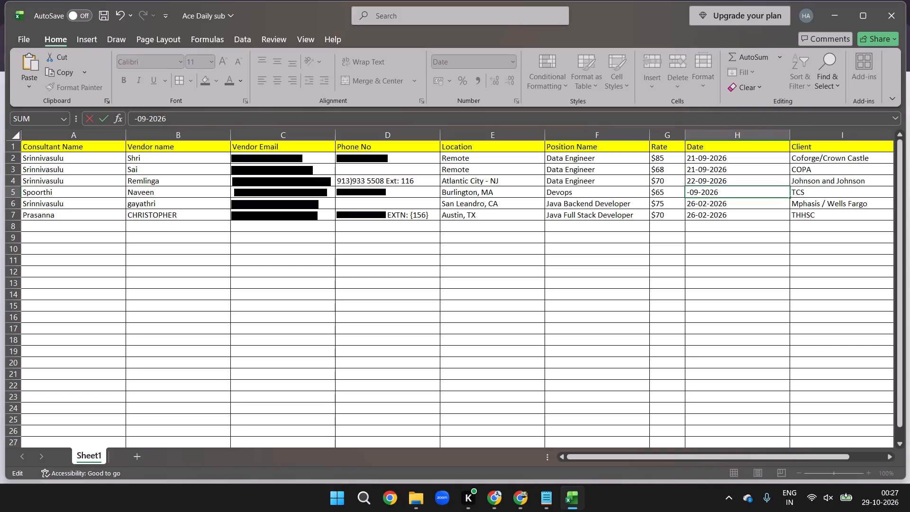
{"action": "type", "text": "23"}
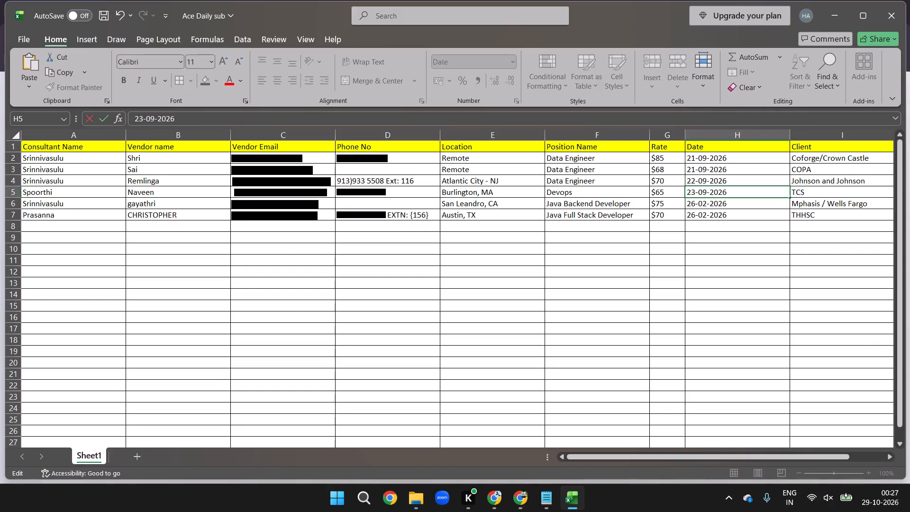
Paste the copied date over the one in H6, in vendor gayathri's row, and change its day to make it 24-09-2026.
{"action": "triple_click", "coordinate": [731, 203]}
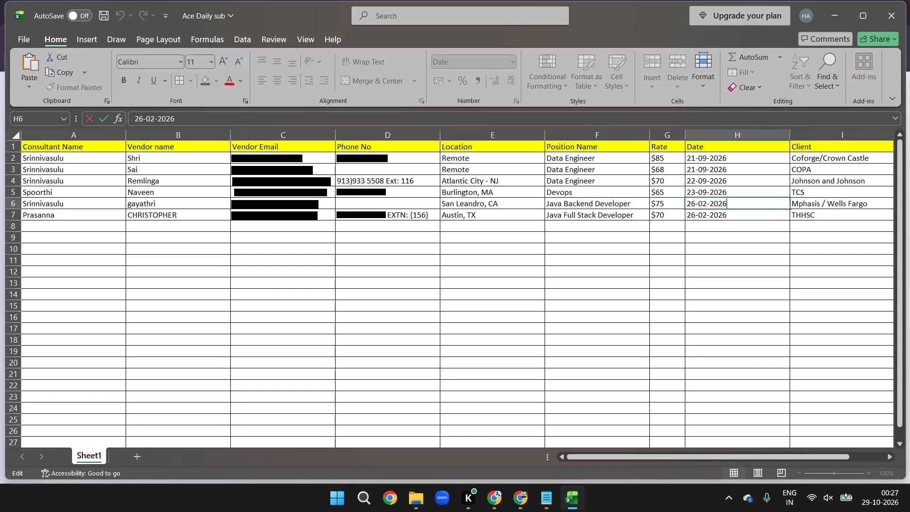
{"action": "triple_click", "coordinate": [731, 199]}
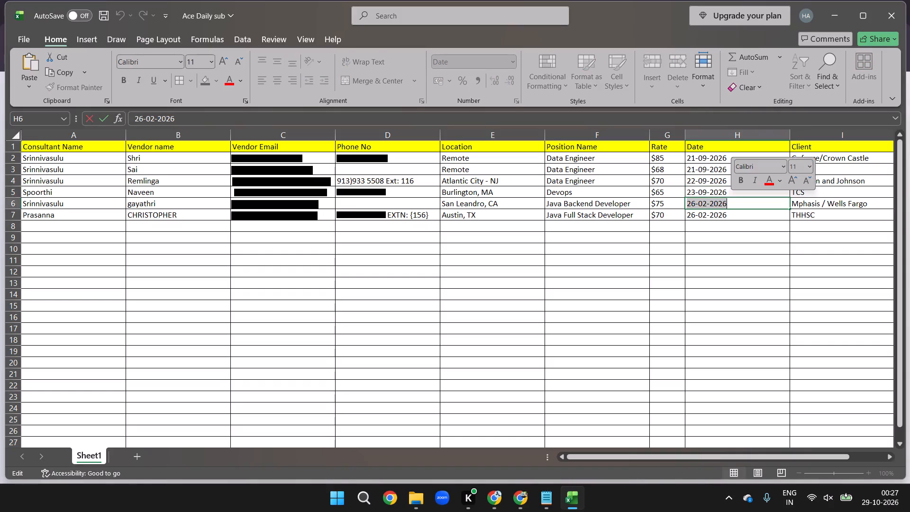
{"action": "key", "text": "ctrl+v"}
{"action": "key", "text": "Left"}
{"action": "key", "text": "Left"}
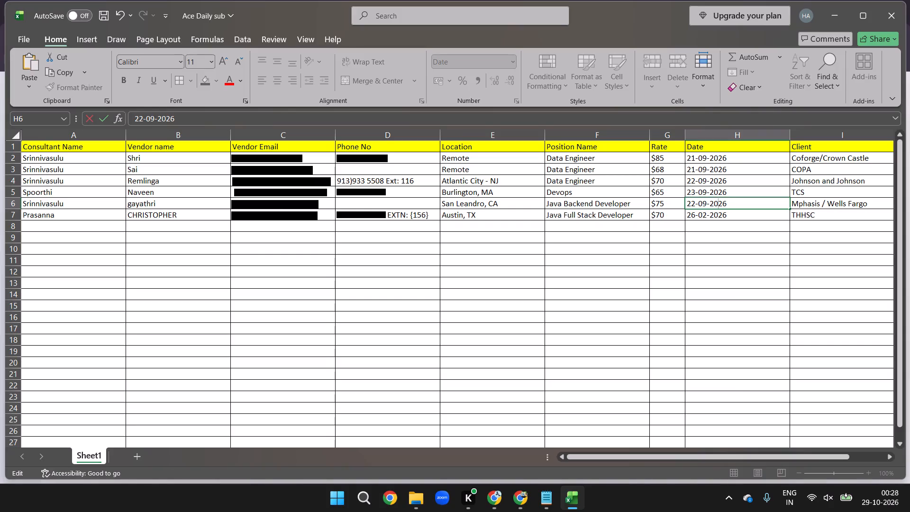
{"action": "key", "text": "Left"}
{"action": "key", "text": "Left"}
{"action": "key", "text": "Left"}
{"action": "key", "text": "Left"}
{"action": "key", "text": "Left"}
{"action": "key", "text": "Left"}
{"action": "key", "text": "BackSpace"}
{"action": "key", "text": "4"}
Paste the copied date 22-09-2026 over the one in H7, in the Austin, TX row, and delete one digit of its day.
{"action": "double_click", "coordinate": [732, 217]}
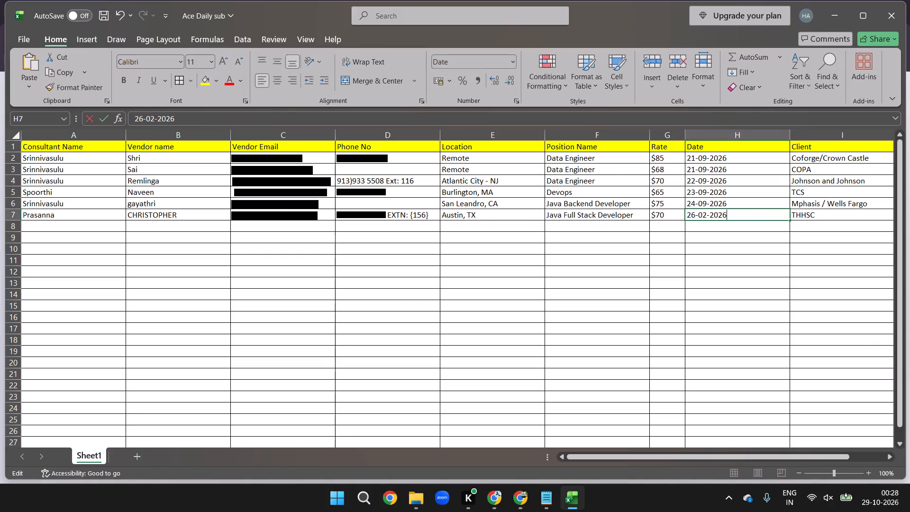
{"action": "left_click_drag", "start_coordinate": [732, 217], "coordinate": [682, 217]}
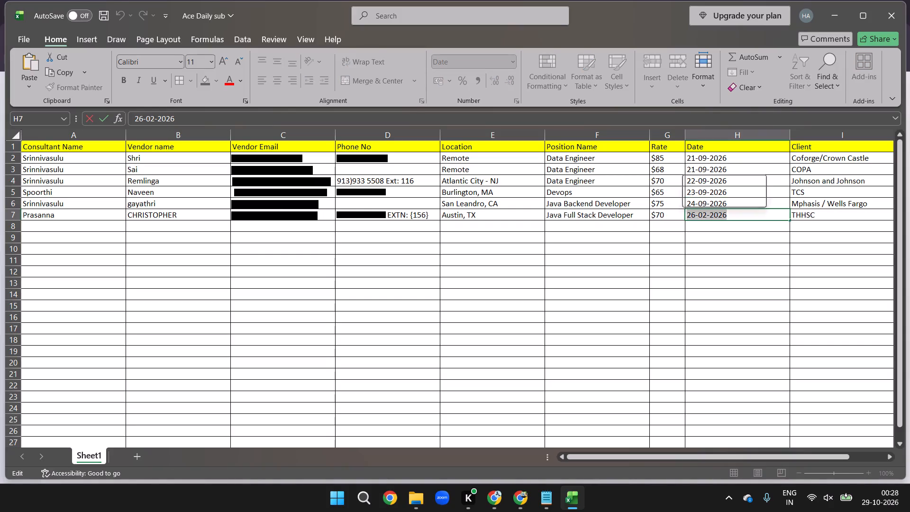
{"action": "key", "text": "ctrl+v"}
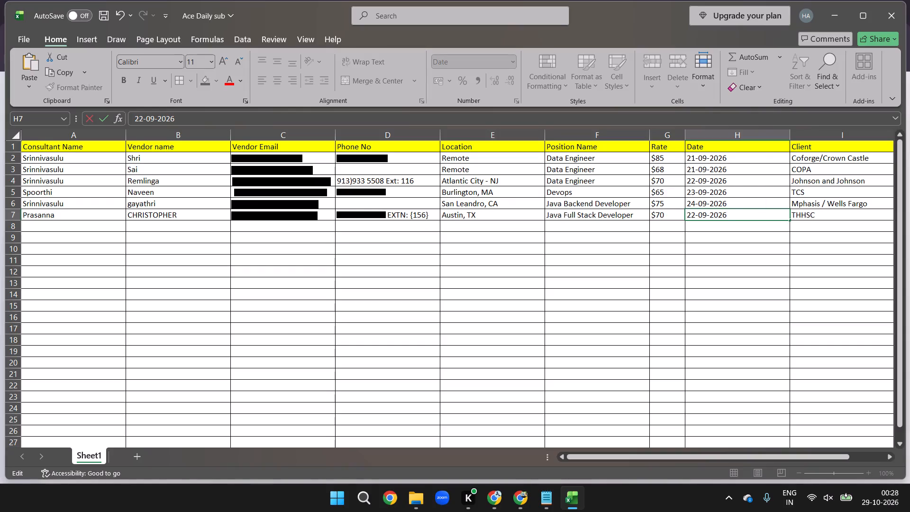
{"action": "key", "text": "Left"}
{"action": "key", "text": "Left"}
{"action": "key", "text": "Left"}
{"action": "key", "text": "Left"}
{"action": "key", "text": "Left"}
{"action": "key", "text": "Left"}
{"action": "key", "text": "Left"}
{"action": "key", "text": "Left"}
{"action": "key", "text": "BackSpace"}
Complete the date in H7, in the Austin, TX row, as 25-09-2026 and leave the cell.
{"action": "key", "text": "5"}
{"action": "left_click", "coordinate": [737, 267]}
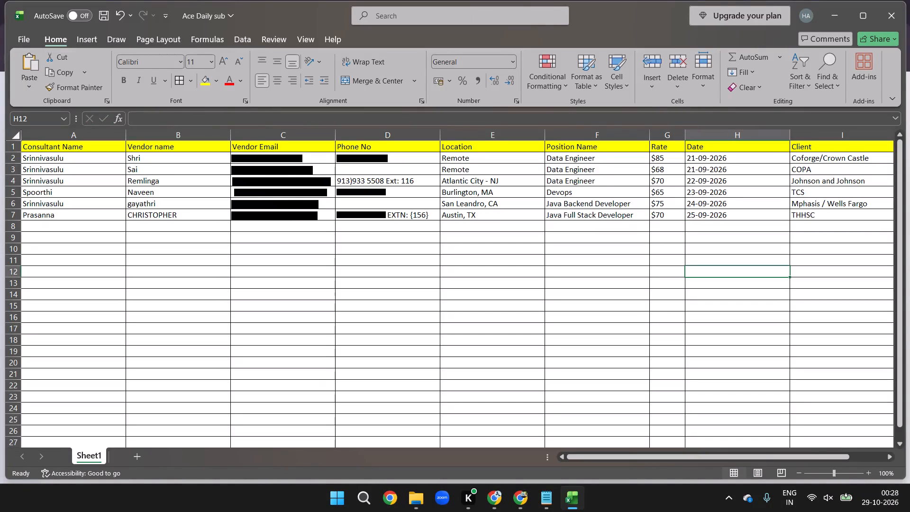
{"action": "left_click", "coordinate": [885, 362]}
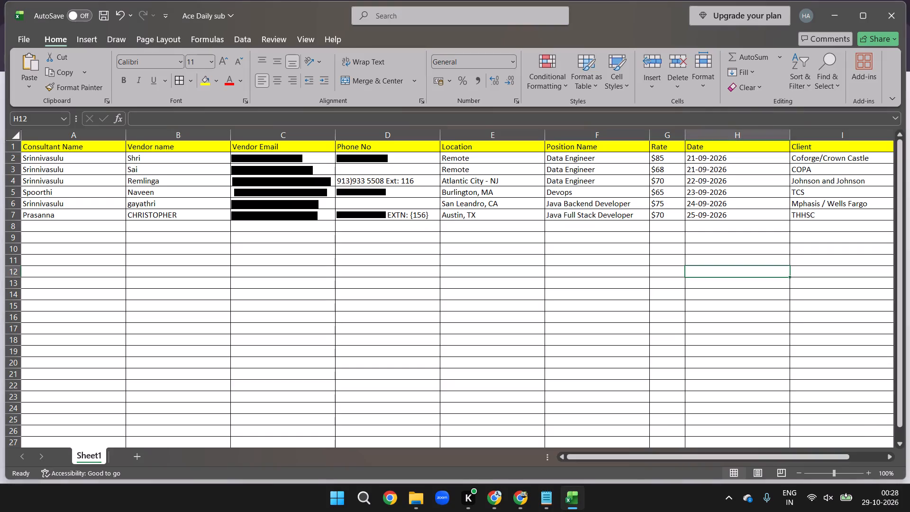
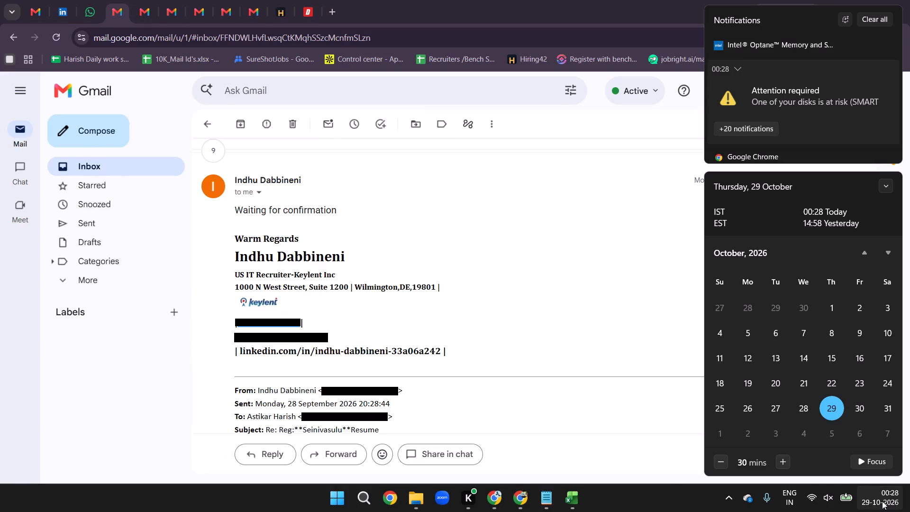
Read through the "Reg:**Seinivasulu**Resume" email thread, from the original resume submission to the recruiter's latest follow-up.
{"action": "left_click", "coordinate": [882, 501]}
{"action": "scroll", "coordinate": [414, 312], "scroll_direction": "up", "scroll_amount": 3}
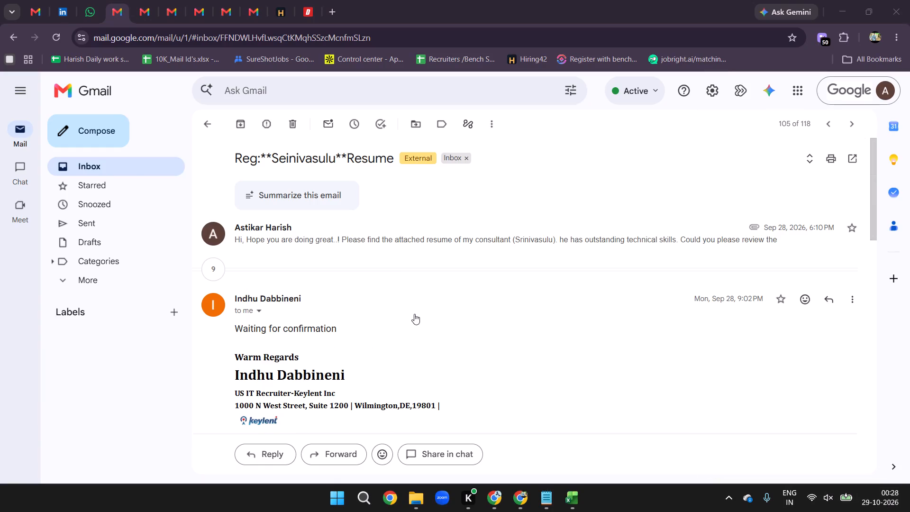
{"action": "left_click", "coordinate": [394, 234]}
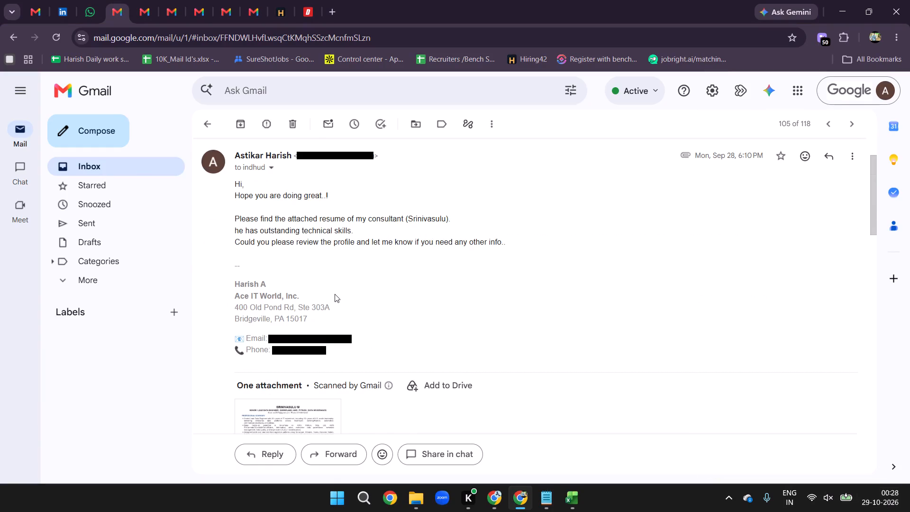
{"action": "scroll", "coordinate": [335, 294], "scroll_direction": "down", "scroll_amount": 7}
{"action": "scroll", "coordinate": [335, 294], "scroll_direction": "up", "scroll_amount": 1}
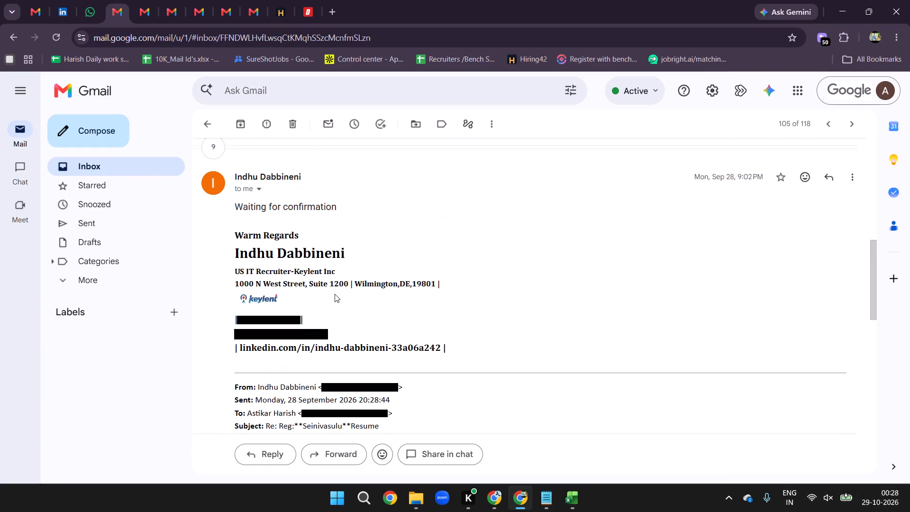
{"action": "scroll", "coordinate": [335, 294], "scroll_direction": "down", "scroll_amount": 8}
{"action": "scroll", "coordinate": [335, 294], "scroll_direction": "up", "scroll_amount": 3}
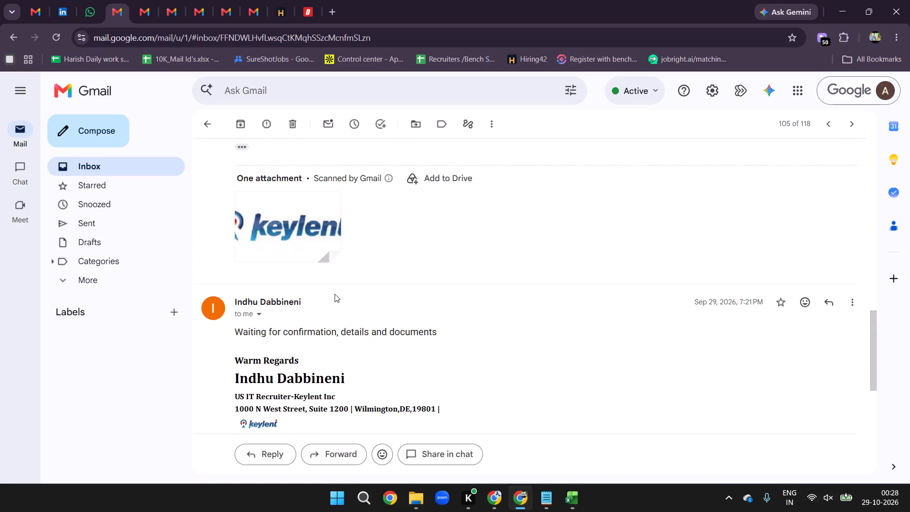
{"action": "scroll", "coordinate": [335, 294], "scroll_direction": "down", "scroll_amount": 4}
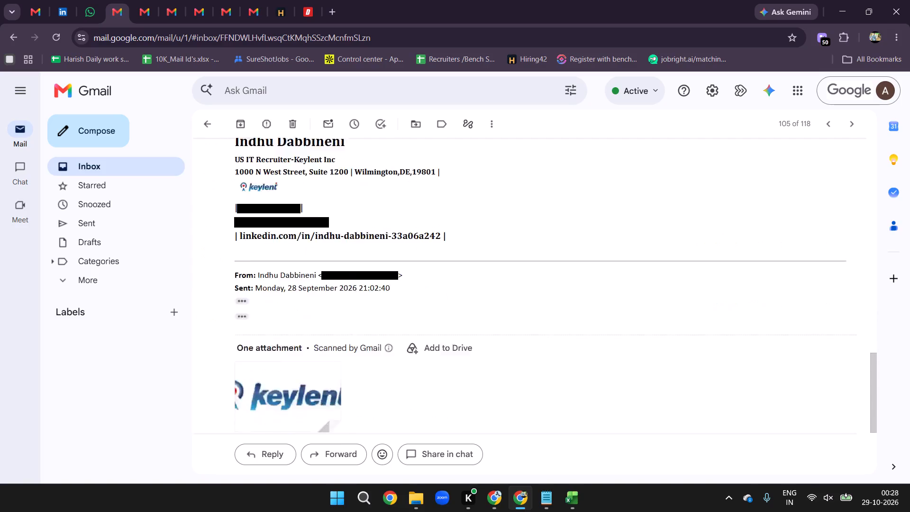
{"action": "scroll", "coordinate": [335, 294], "scroll_direction": "down", "scroll_amount": 4}
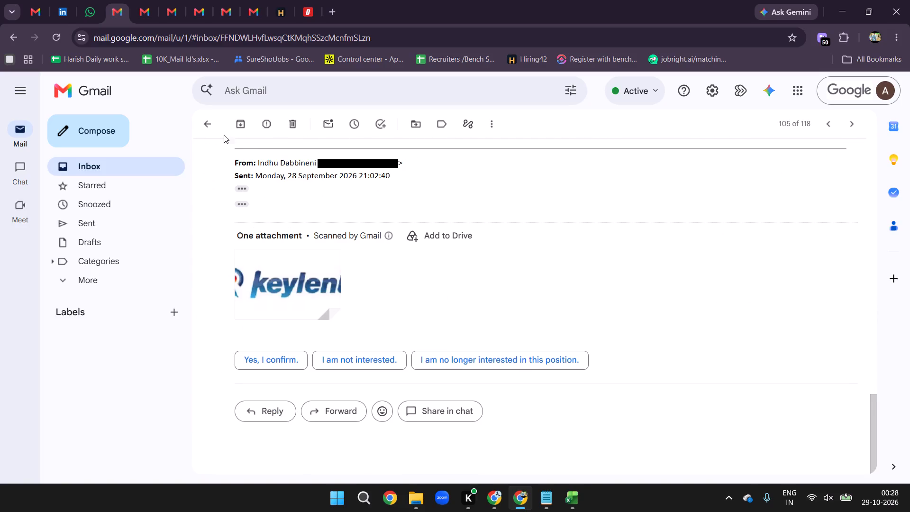
{"action": "scroll", "coordinate": [423, 356], "scroll_direction": "up", "scroll_amount": 11}
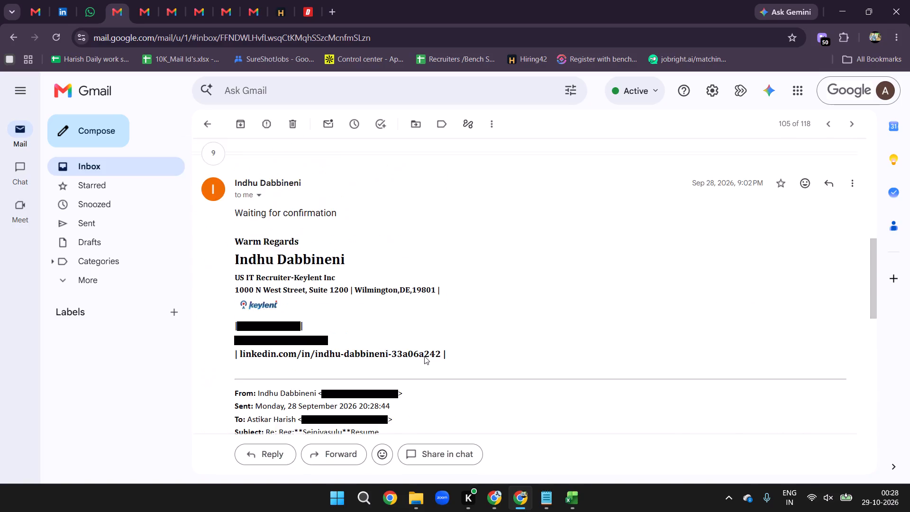
{"action": "scroll", "coordinate": [424, 356], "scroll_direction": "up", "scroll_amount": 4}
{"action": "scroll", "coordinate": [189, 332], "scroll_direction": "down", "scroll_amount": 2}
{"action": "left_click", "coordinate": [216, 396]}
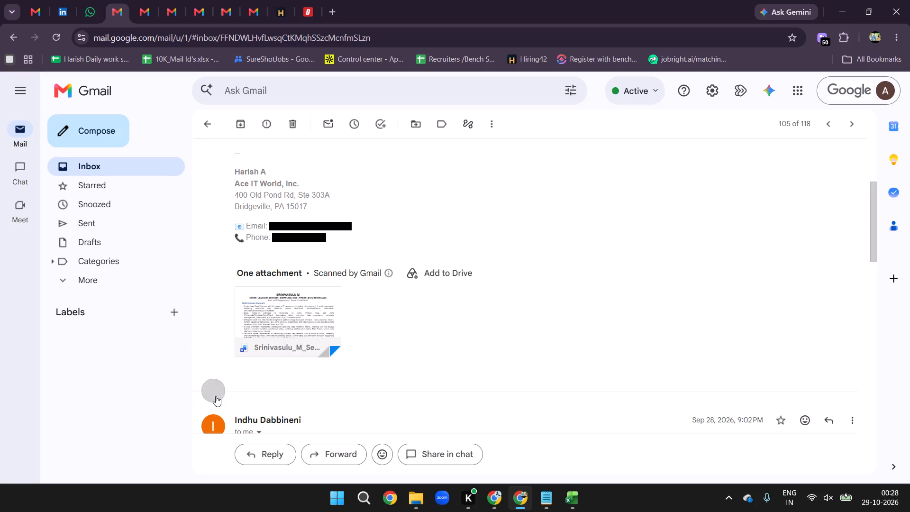
{"action": "scroll", "coordinate": [385, 384], "scroll_direction": "down", "scroll_amount": 3}
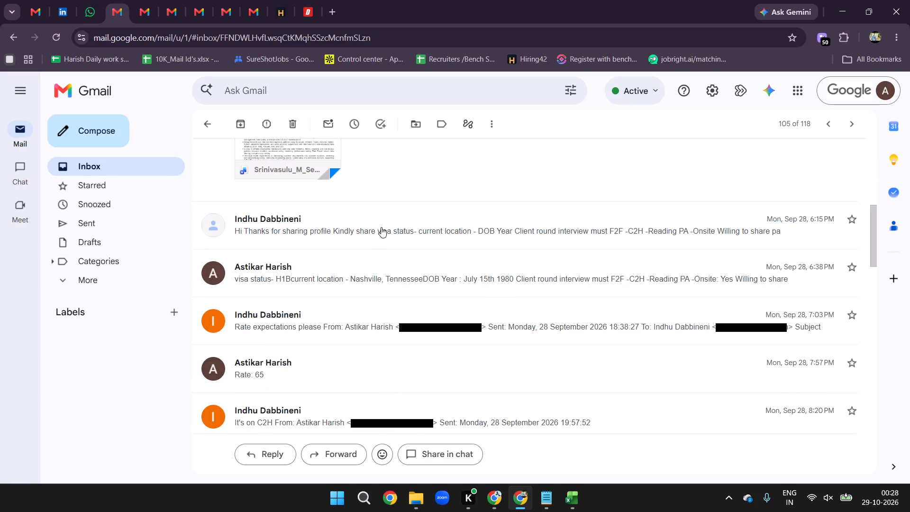
{"action": "left_click", "coordinate": [360, 324]}
{"action": "scroll", "coordinate": [360, 313], "scroll_direction": "down", "scroll_amount": 2}
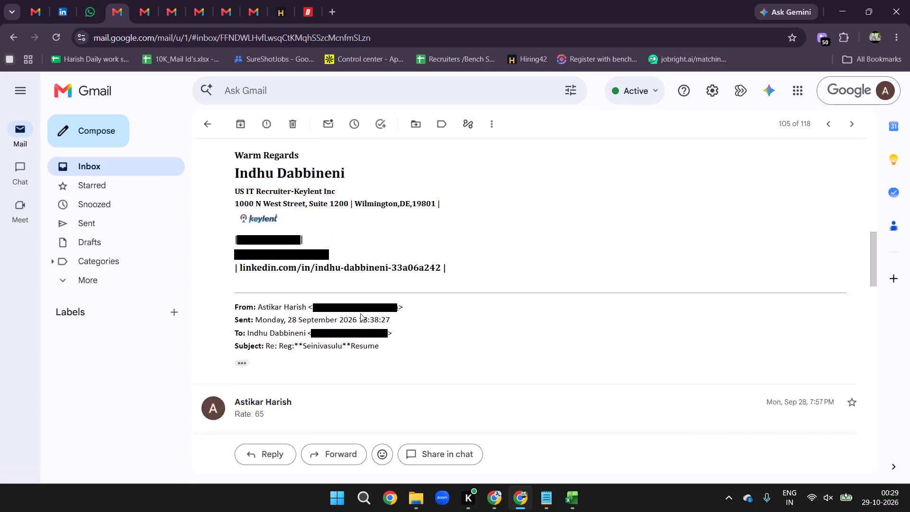
{"action": "scroll", "coordinate": [360, 313], "scroll_direction": "down", "scroll_amount": 1}
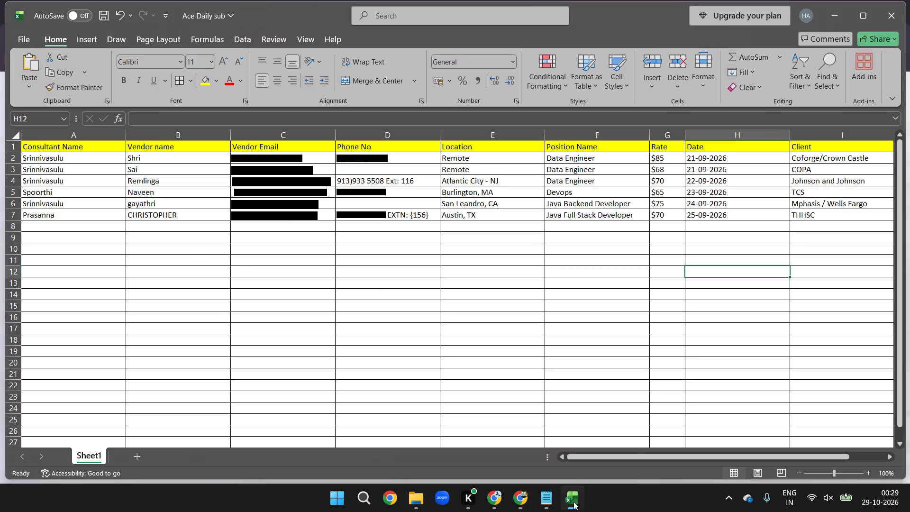
{"action": "double_click", "coordinate": [807, 224]}
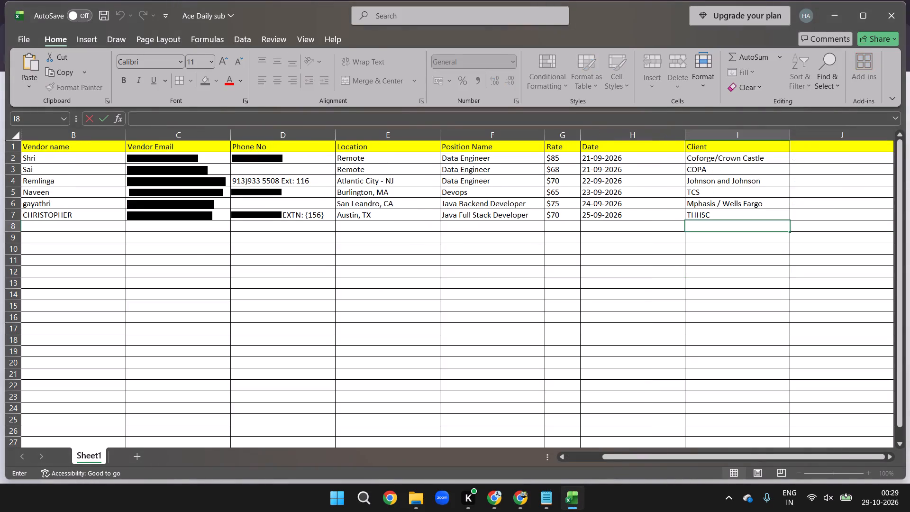
{"action": "key", "text": "ctrl+v"}
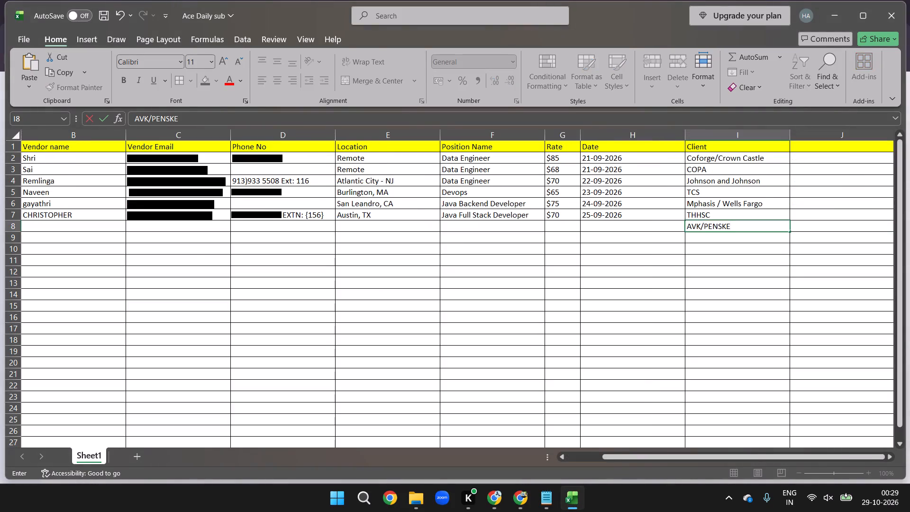
Enter the date 28-09-2026 in cell H8 of the AVK/PENSKE row.
{"action": "double_click", "coordinate": [619, 225]}
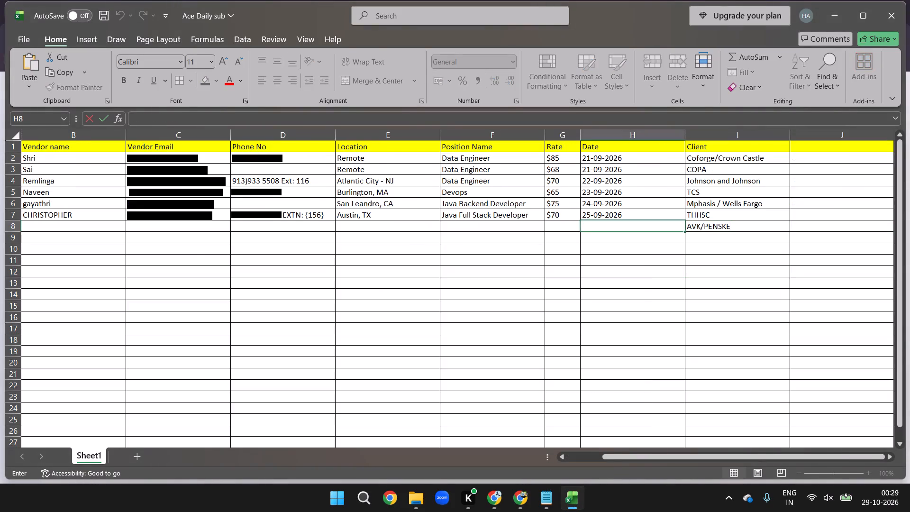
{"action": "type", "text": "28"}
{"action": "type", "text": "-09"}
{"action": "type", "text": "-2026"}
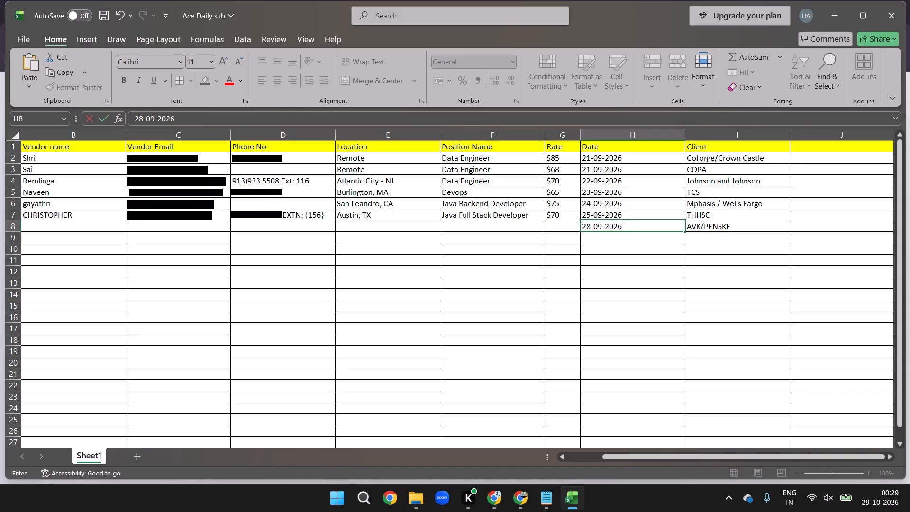
Check the rate in the recruiter's email and enter $65 in the Rate cell G8 of the AVK/PENSKE row.
{"action": "left_click", "coordinate": [577, 499]}
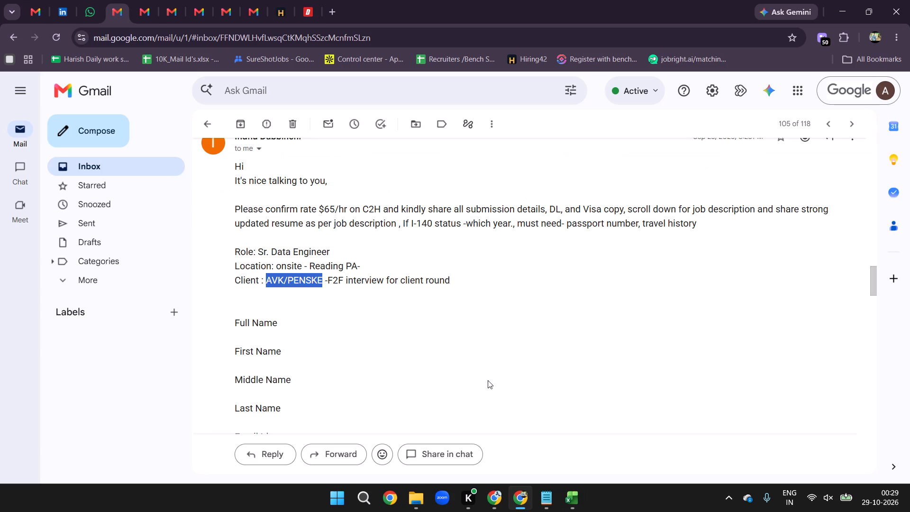
{"action": "left_click", "coordinate": [571, 500]}
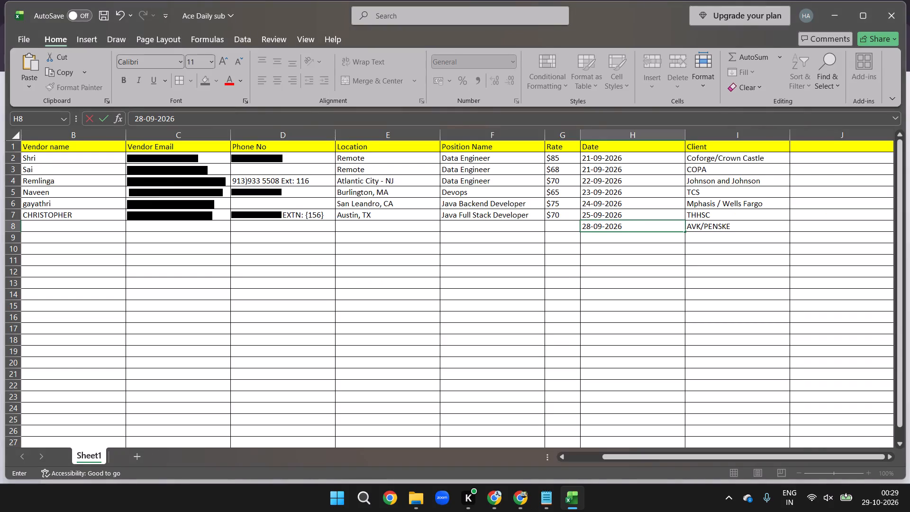
{"action": "double_click", "coordinate": [561, 226]}
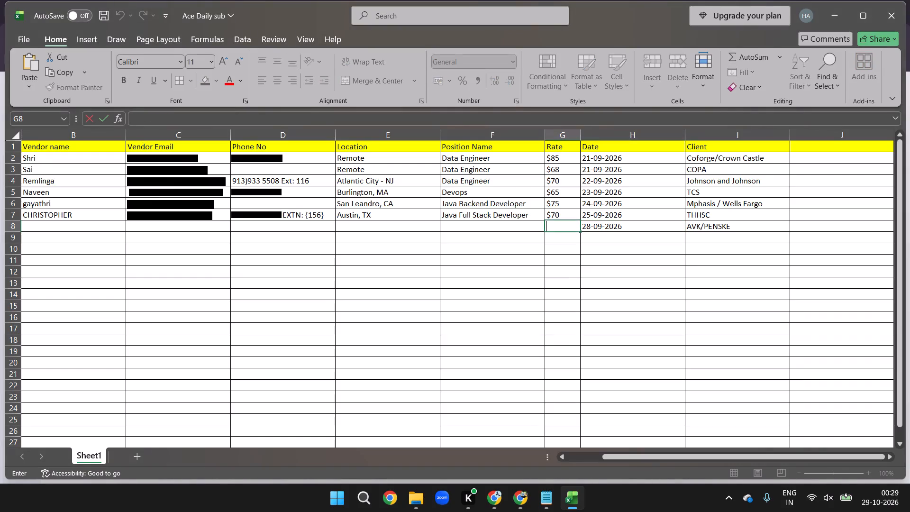
{"action": "key", "text": "shift+dollar"}
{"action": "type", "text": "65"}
{"action": "left_click", "coordinate": [578, 492]}
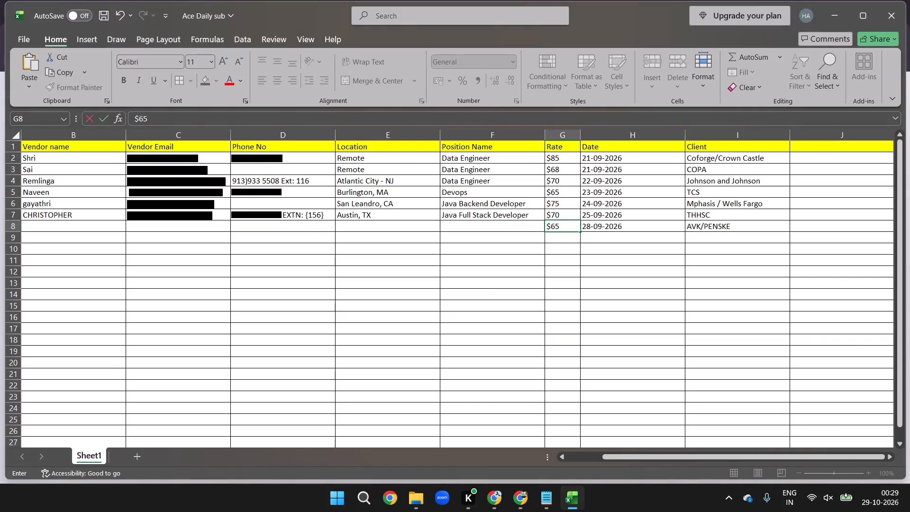
{"action": "double_click", "coordinate": [483, 225]}
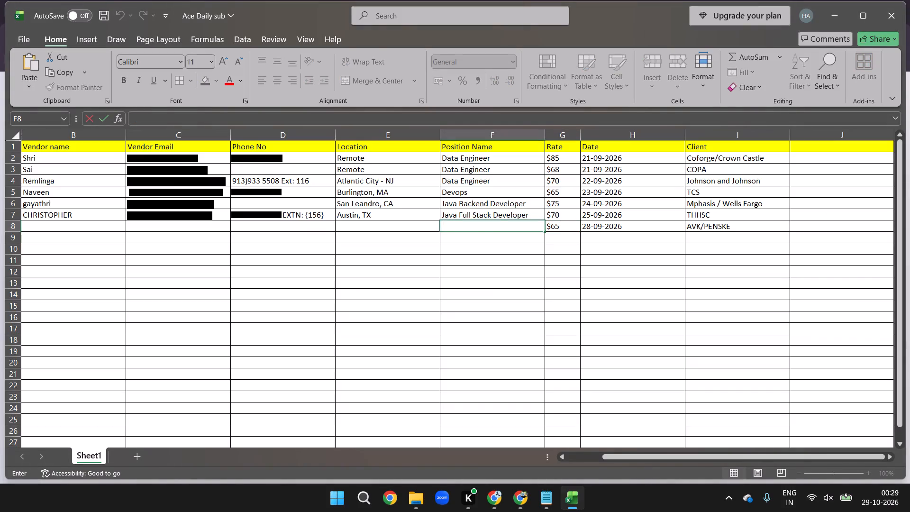
{"action": "key", "text": "ctrl+v"}
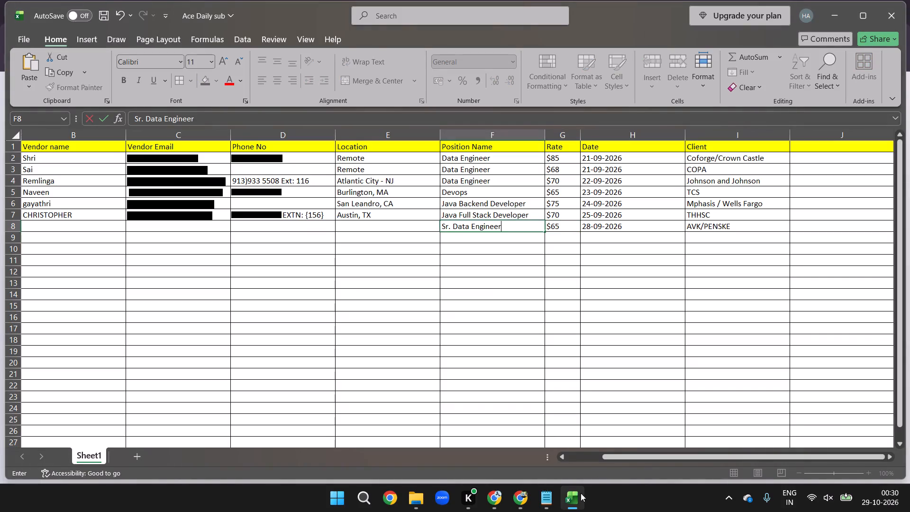
{"action": "left_click", "coordinate": [575, 497]}
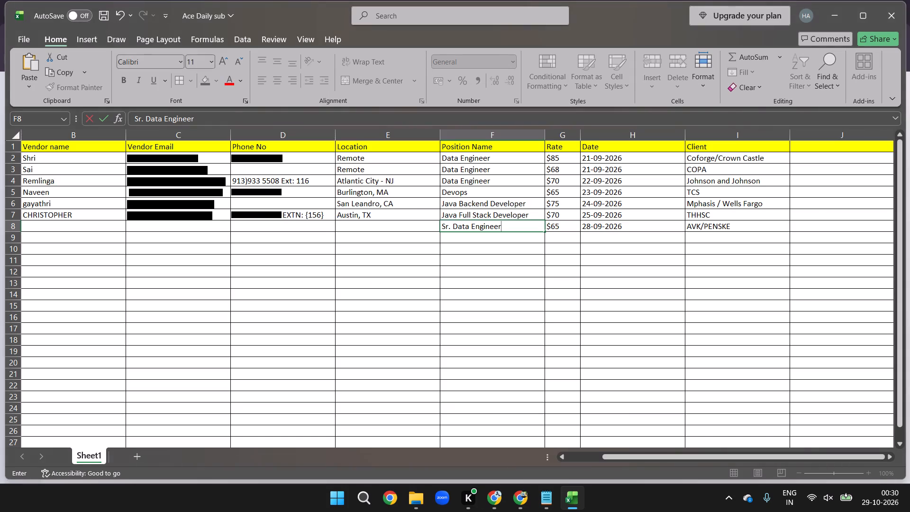
{"action": "double_click", "coordinate": [361, 224]}
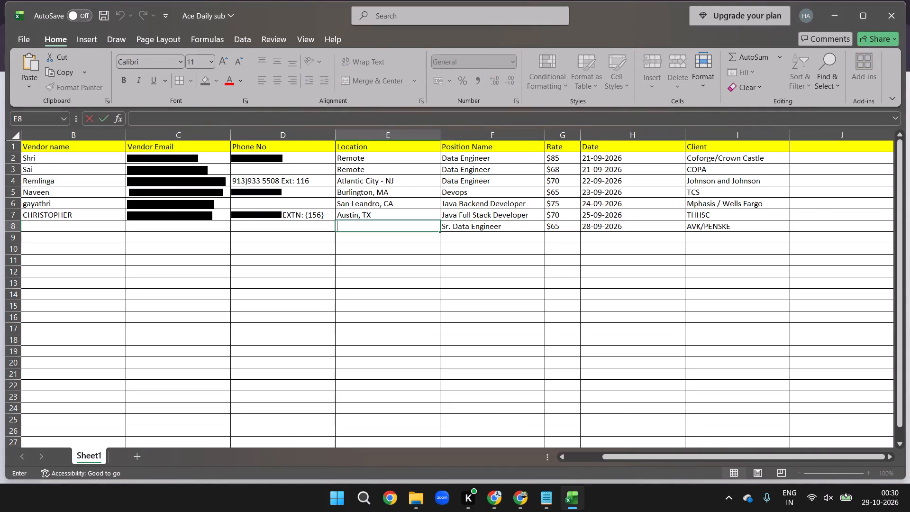
{"action": "key", "text": "ctrl+v"}
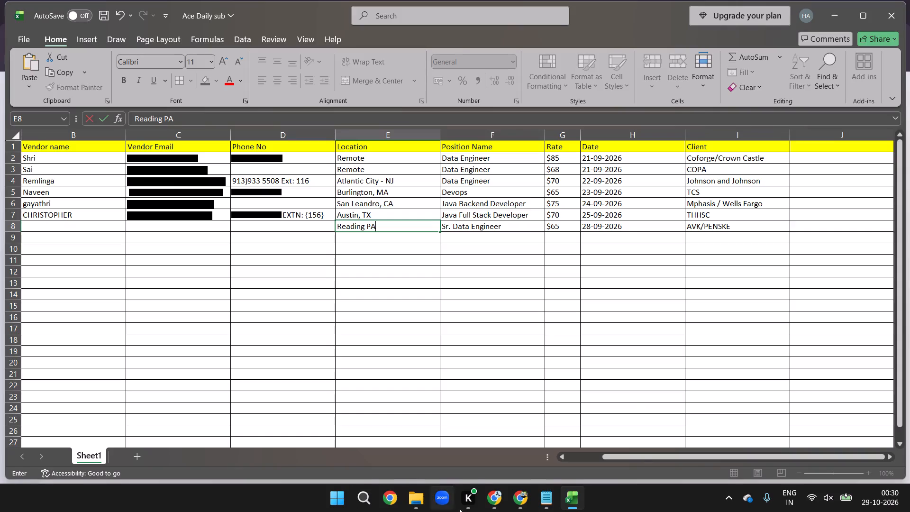
Copy the recruiter's email address from the sender details of the email into the Vendor Email cell C8 of the AVK/PENSKE row.
{"action": "left_click", "coordinate": [575, 502]}
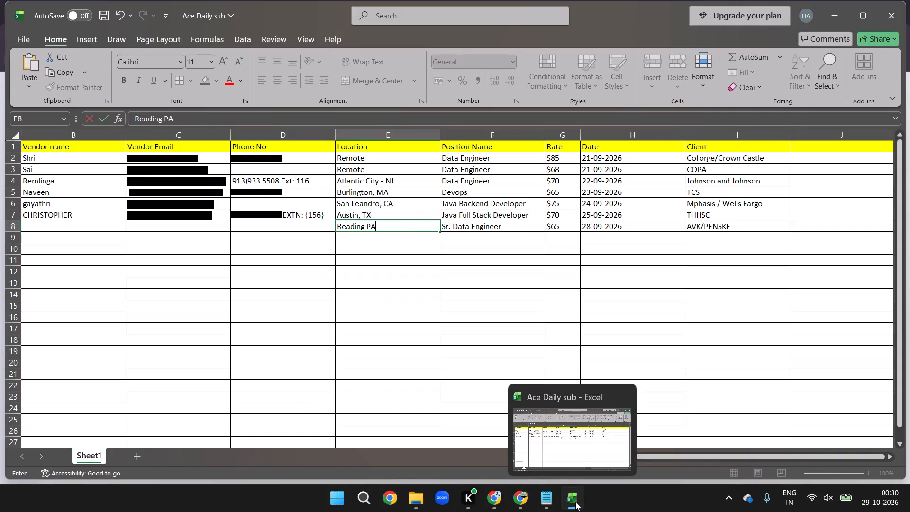
{"action": "scroll", "coordinate": [344, 315], "scroll_direction": "down", "scroll_amount": 16}
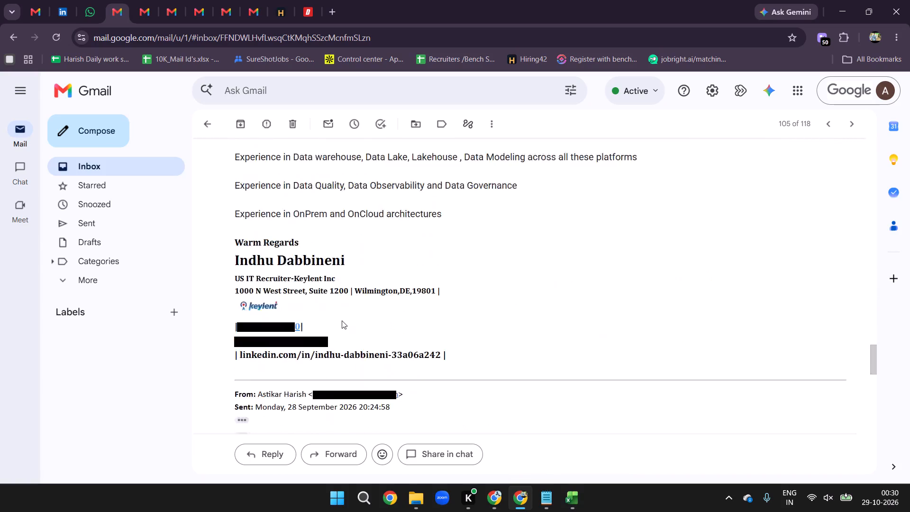
{"action": "scroll", "coordinate": [342, 320], "scroll_direction": "down", "scroll_amount": 2}
{"action": "scroll", "coordinate": [342, 320], "scroll_direction": "up", "scroll_amount": 2}
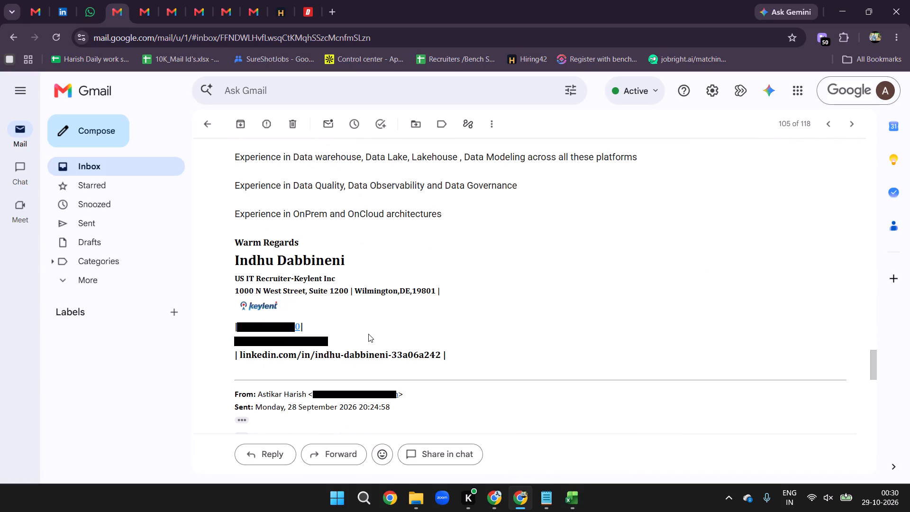
{"action": "scroll", "coordinate": [368, 334], "scroll_direction": "up", "scroll_amount": 16}
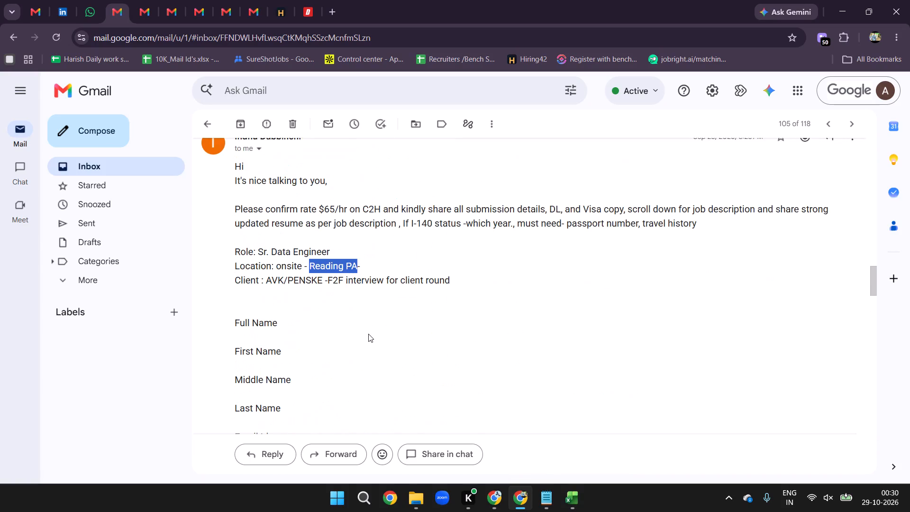
{"action": "scroll", "coordinate": [278, 236], "scroll_direction": "up", "scroll_amount": 2}
{"action": "left_click", "coordinate": [258, 266]}
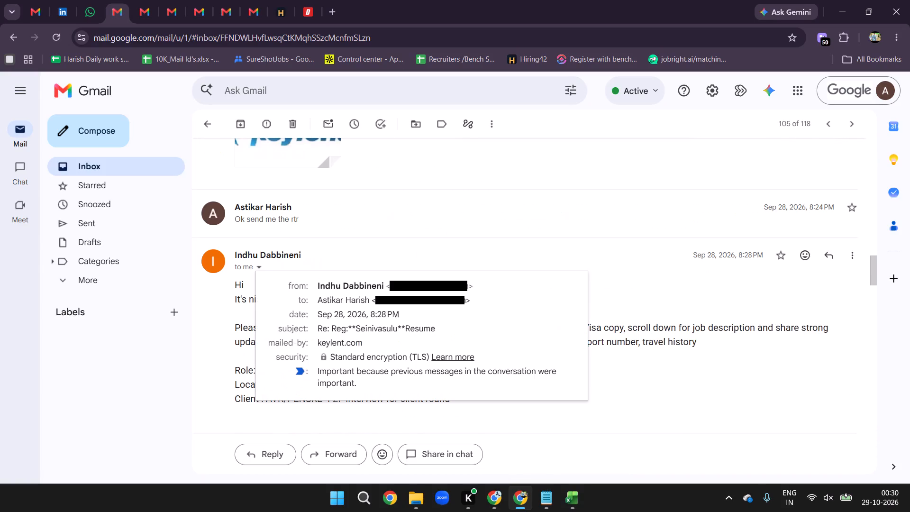
{"action": "left_click_drag", "start_coordinate": [391, 289], "coordinate": [453, 284]}
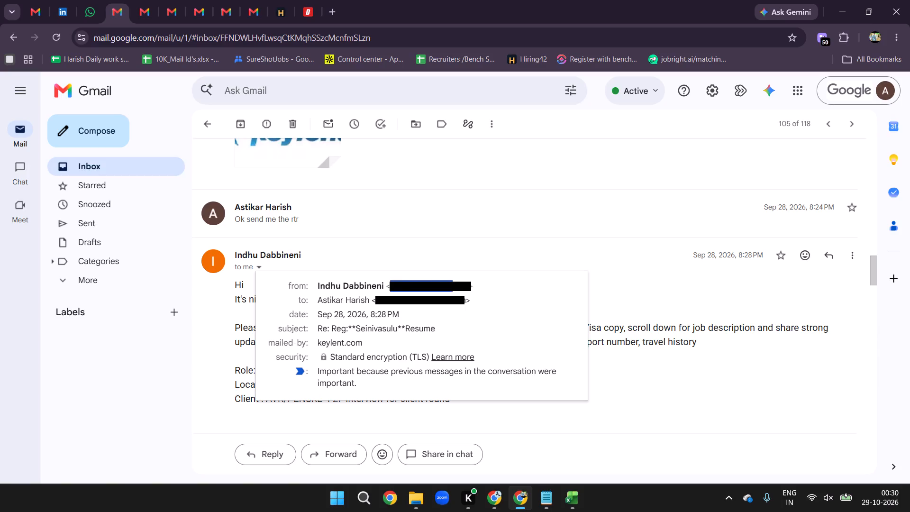
{"action": "left_click_drag", "start_coordinate": [453, 284], "coordinate": [467, 285]}
{"action": "key", "text": "ctrl+c"}
{"action": "scroll", "coordinate": [590, 419], "scroll_direction": "down", "scroll_amount": 5}
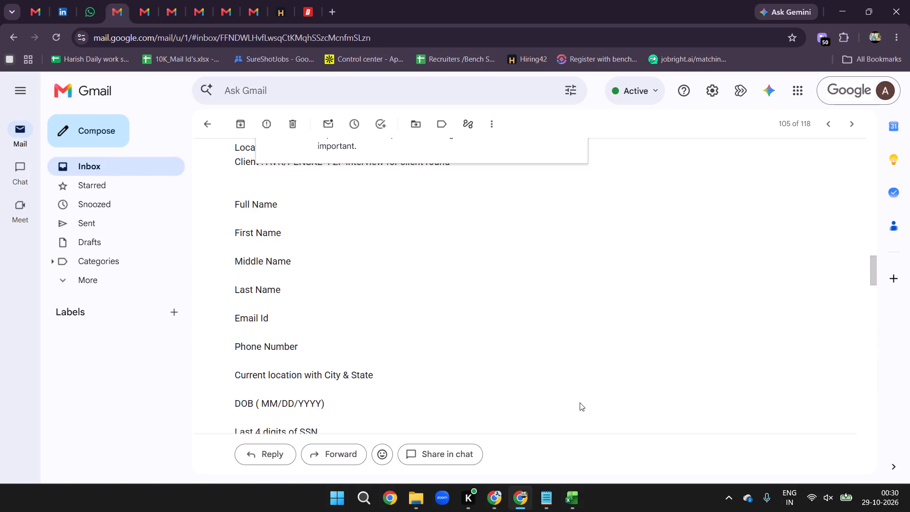
{"action": "scroll", "coordinate": [580, 402], "scroll_direction": "down", "scroll_amount": 16}
{"action": "scroll", "coordinate": [573, 398], "scroll_direction": "up", "scroll_amount": 2}
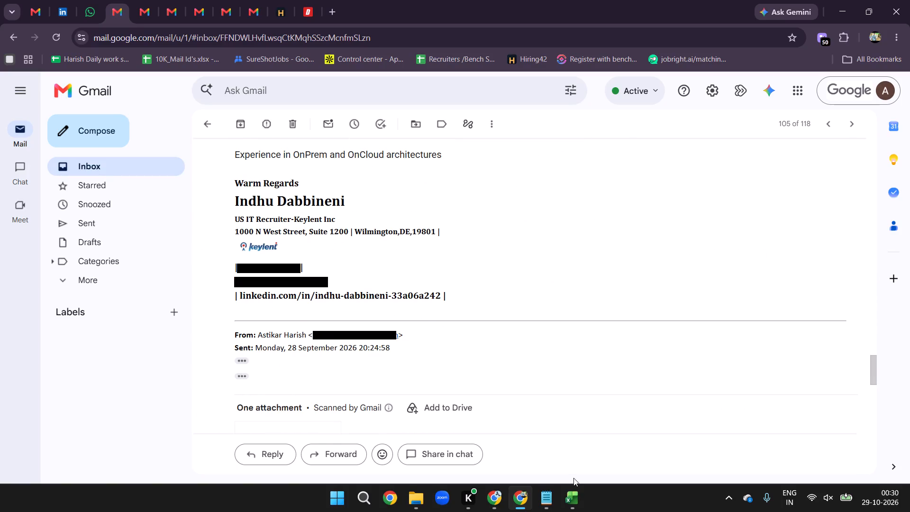
{"action": "left_click", "coordinate": [575, 497]}
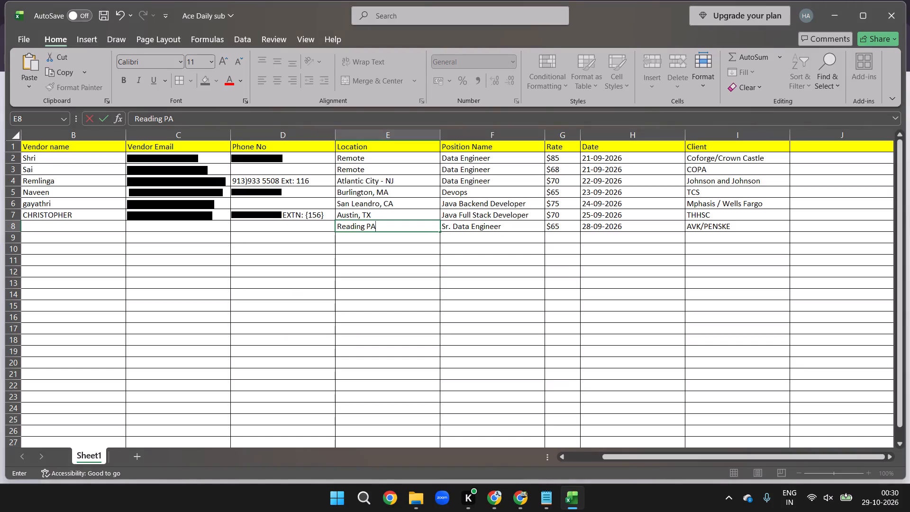
{"action": "double_click", "coordinate": [200, 226]}
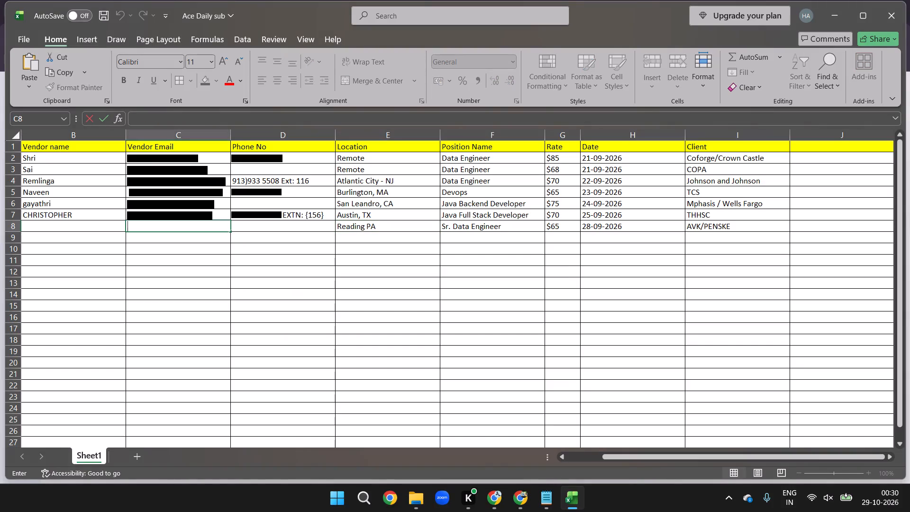
{"action": "key", "text": "ctrl+v"}
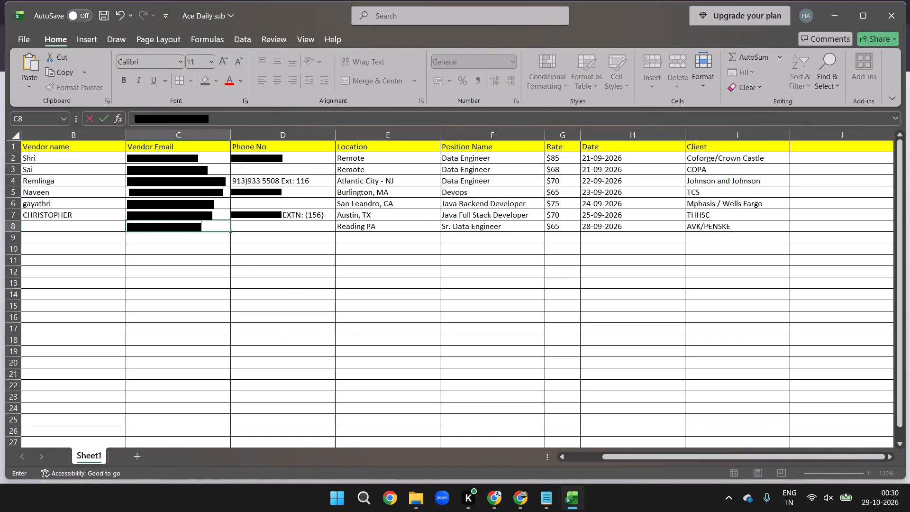
Copy the recruiter's phone number from the Keylent email signature into the Phone No cell D8 of the AVK/PENSKE row.
{"action": "left_click", "coordinate": [579, 494]}
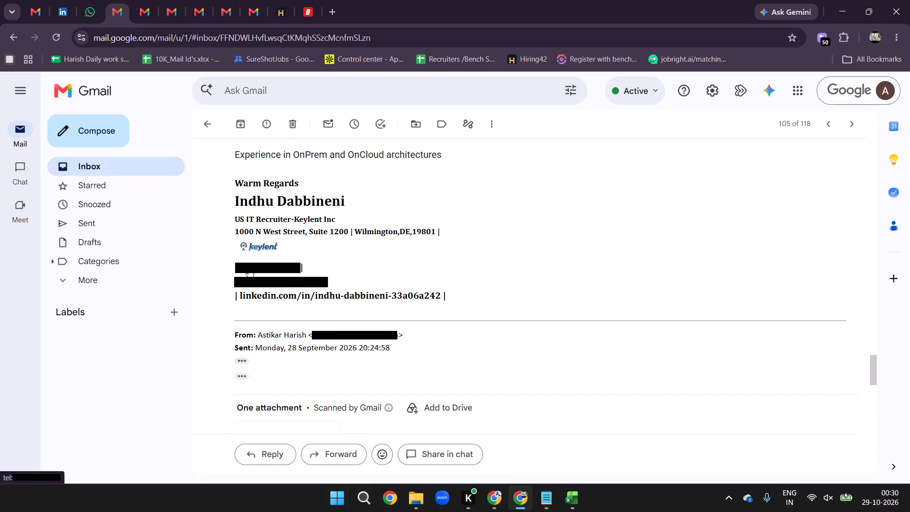
{"action": "left_click_drag", "start_coordinate": [236, 264], "coordinate": [299, 267]}
{"action": "left_click_drag", "start_coordinate": [299, 267], "coordinate": [299, 267]}
{"action": "key", "text": "ctrl+c"}
{"action": "left_click", "coordinate": [573, 491]}
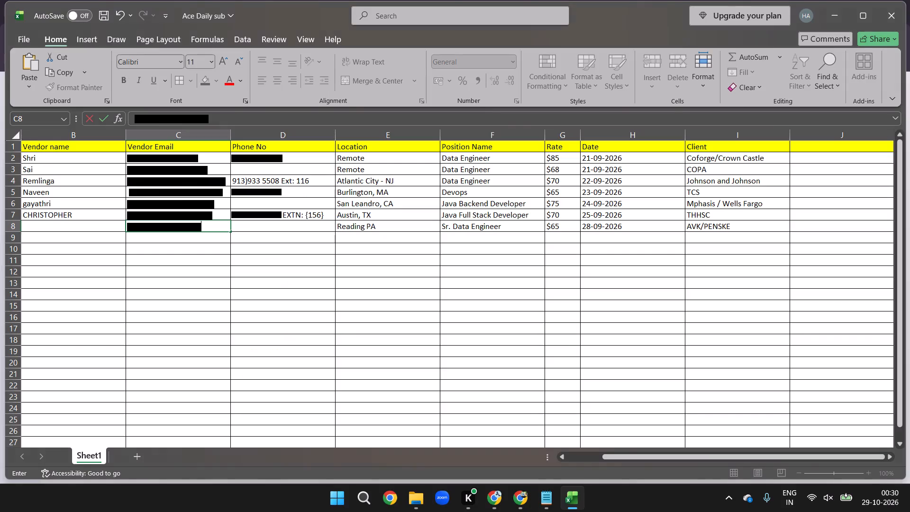
{"action": "double_click", "coordinate": [257, 225]}
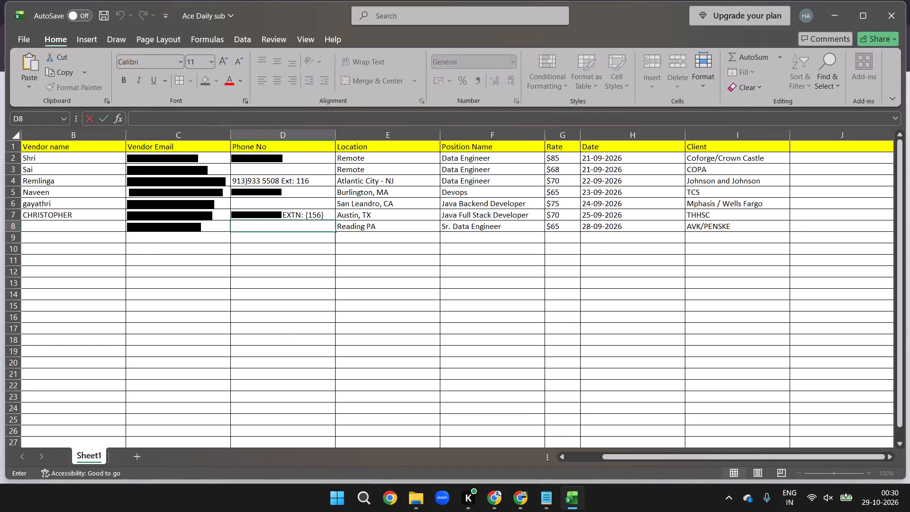
{"action": "key", "text": "ctrl+v"}
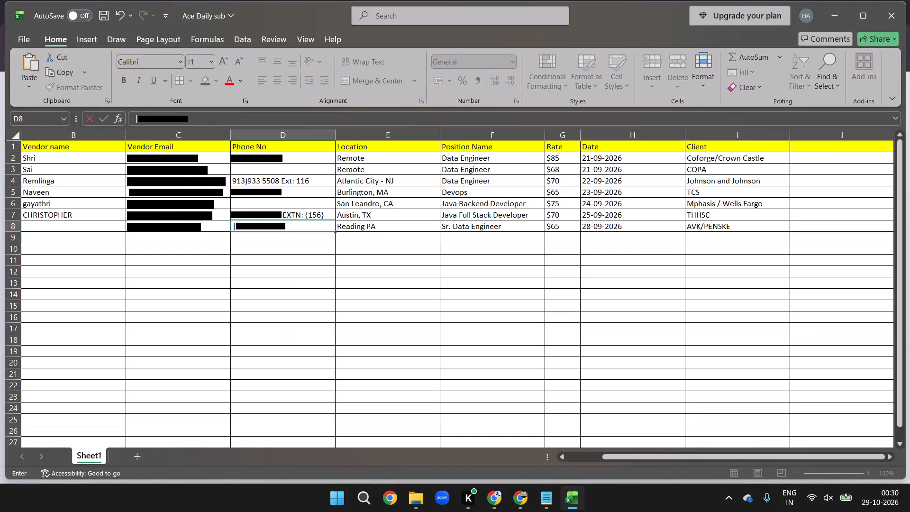
Copy the recruiter's name from the Keylent email signature into the Vendor name cell B8 of the AVK/PENSKE row.
{"action": "left_click_drag", "start_coordinate": [610, 454], "coordinate": [497, 451]}
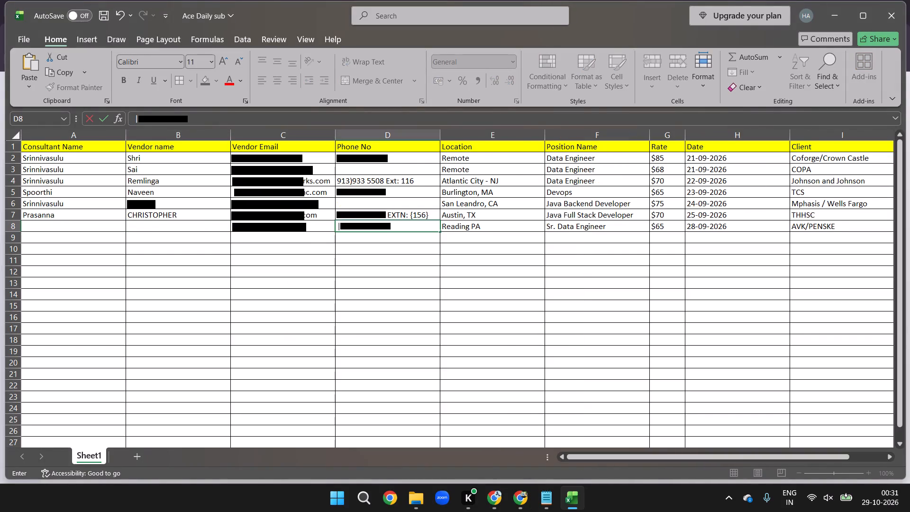
{"action": "left_click", "coordinate": [570, 494]}
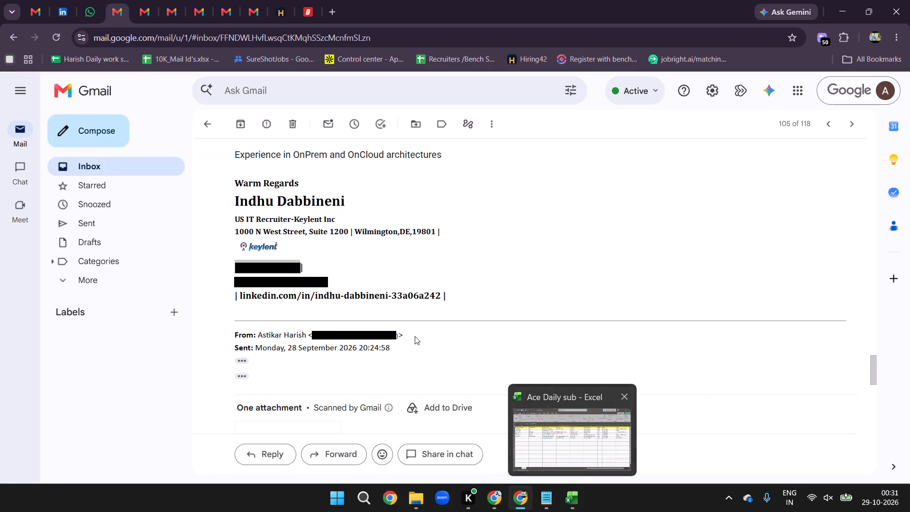
{"action": "left_click_drag", "start_coordinate": [353, 201], "coordinate": [237, 198]}
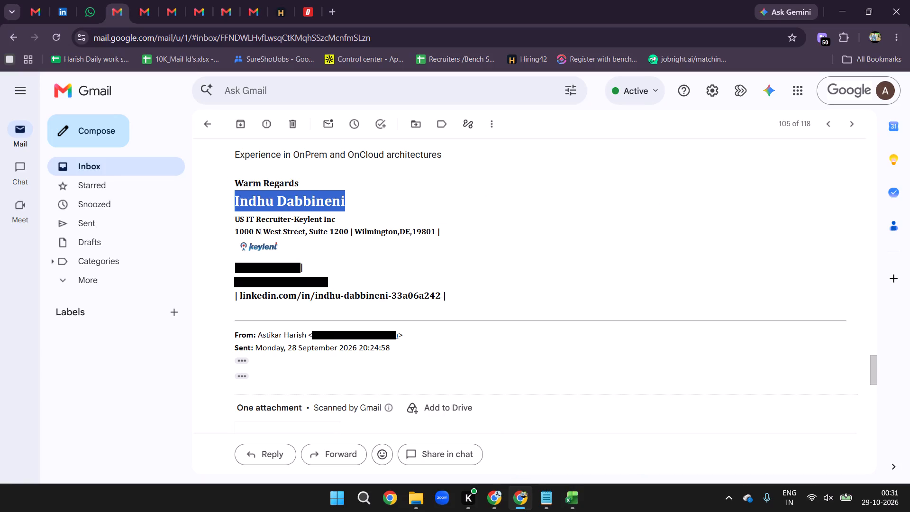
{"action": "left_click_drag", "start_coordinate": [237, 198], "coordinate": [236, 198]}
{"action": "key", "text": "ctrl+c"}
{"action": "left_click", "coordinate": [567, 508]}
{"action": "double_click", "coordinate": [163, 227]}
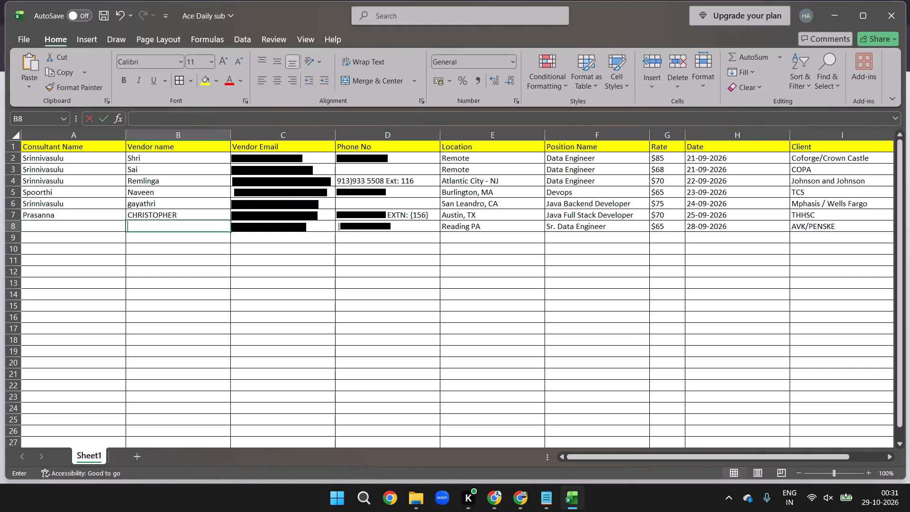
{"action": "key", "text": "ctrl+v"}
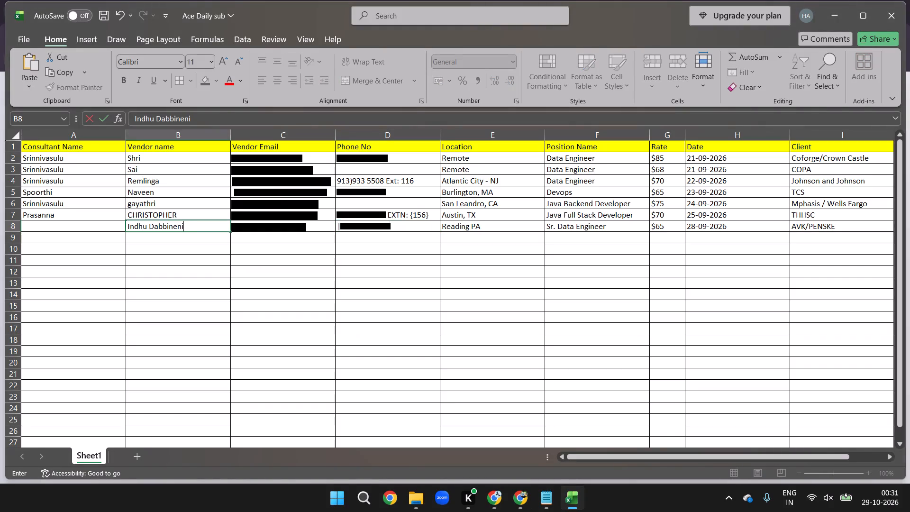
Copy the consultant name from cell A6 into the Consultant Name cell A8 of the AVK/PENSKE row.
{"action": "triple_click", "coordinate": [82, 205]}
{"action": "left_click_drag", "start_coordinate": [80, 204], "coordinate": [0, 193]}
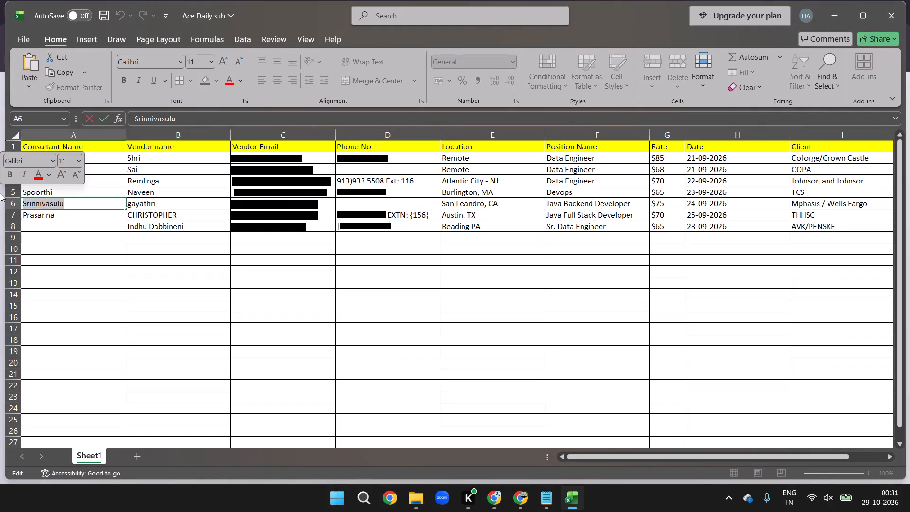
{"action": "key", "text": "ctrl+c"}
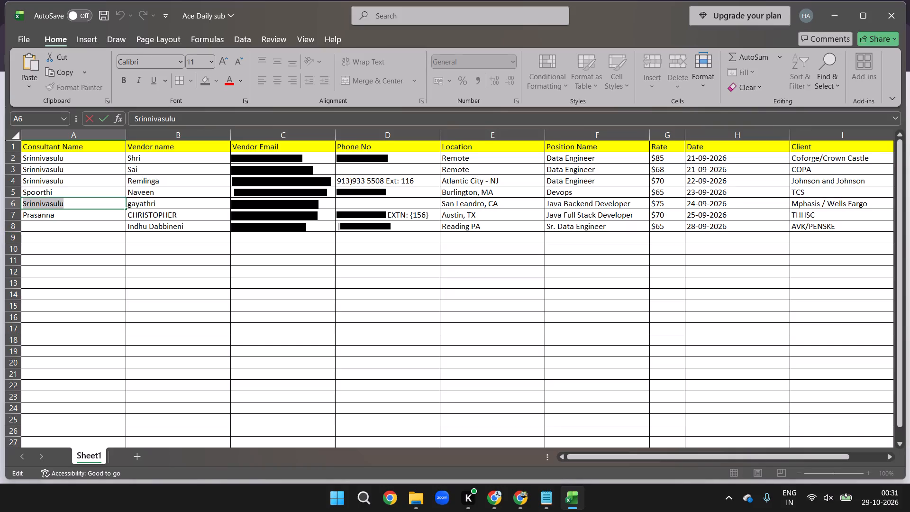
{"action": "double_click", "coordinate": [69, 227]}
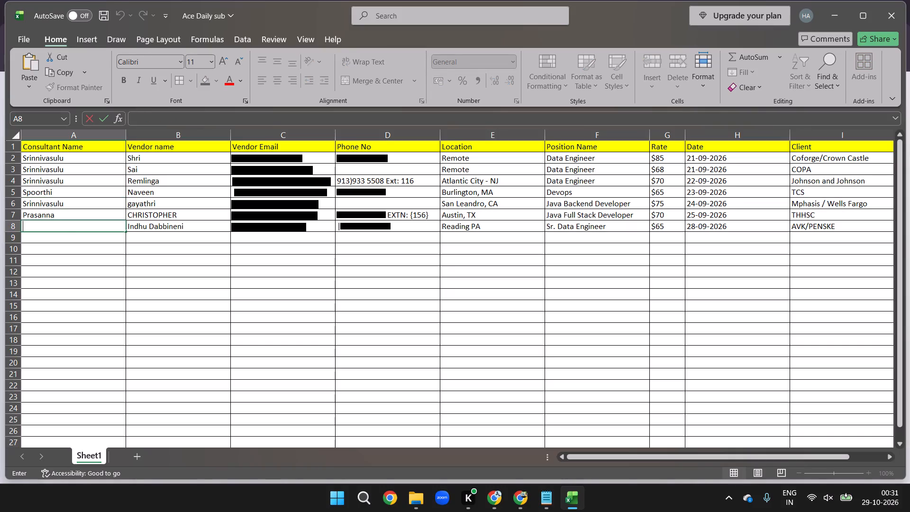
{"action": "key", "text": "ctrl+v"}
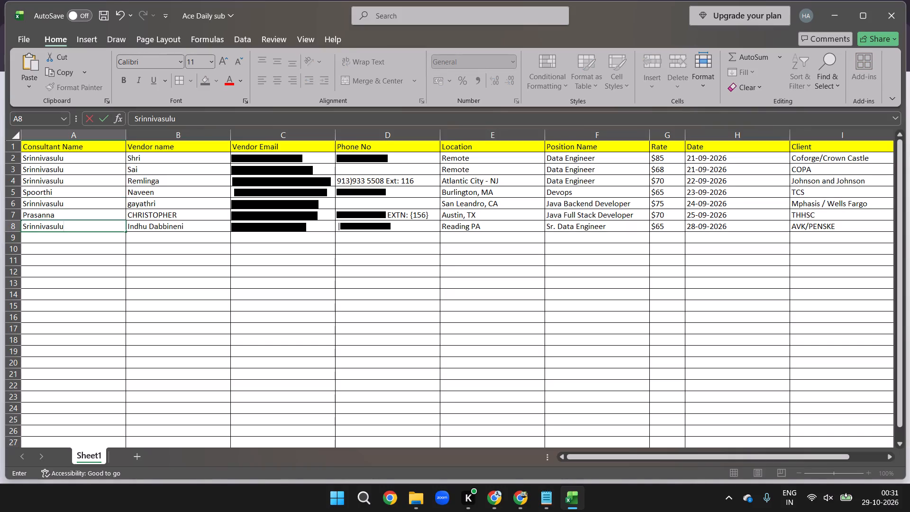
Return to Gmail in Chrome and examine the later messages in the Keylent recruiter's email thread.
{"action": "left_click", "coordinate": [567, 499]}
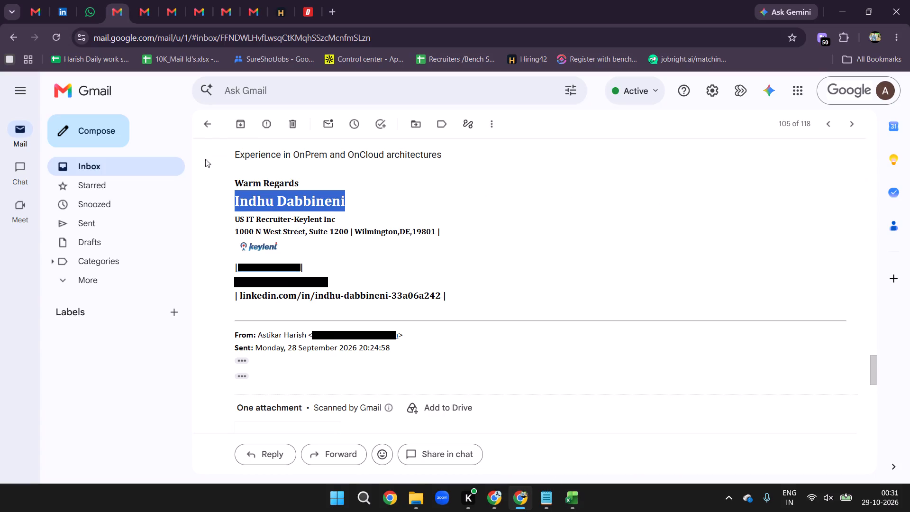
{"action": "scroll", "coordinate": [364, 338], "scroll_direction": "down", "scroll_amount": 4}
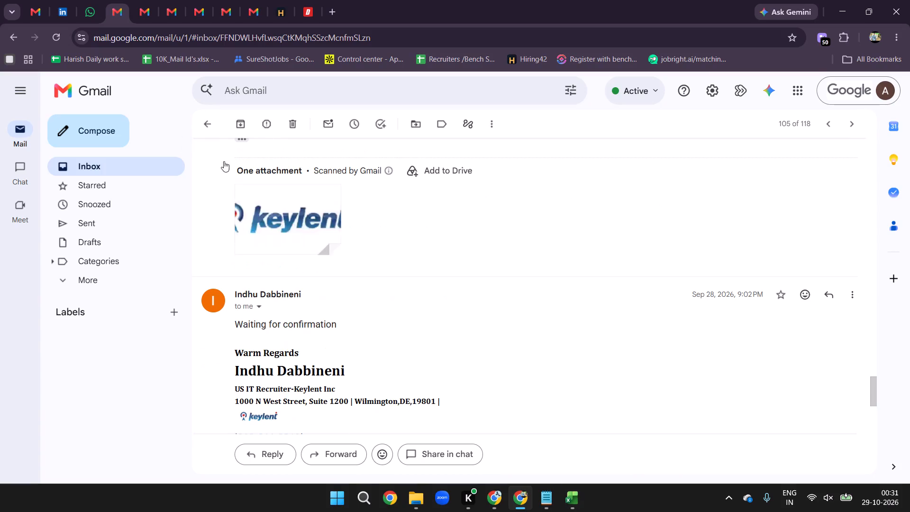
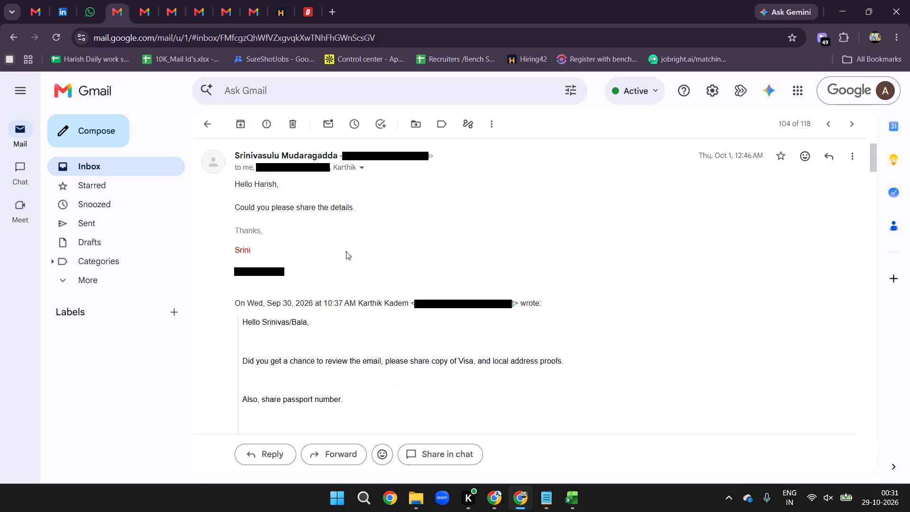
Copy the senior recruiter's email address from the signature in the Enterprise Data Governance Consultant email thread.
{"action": "scroll", "coordinate": [346, 251], "scroll_direction": "down", "scroll_amount": 15}
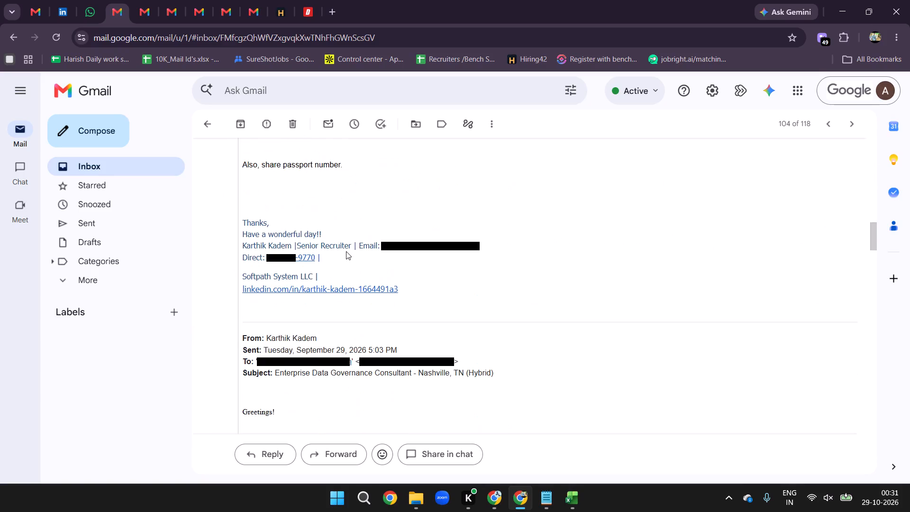
{"action": "scroll", "coordinate": [346, 251], "scroll_direction": "up", "scroll_amount": 3}
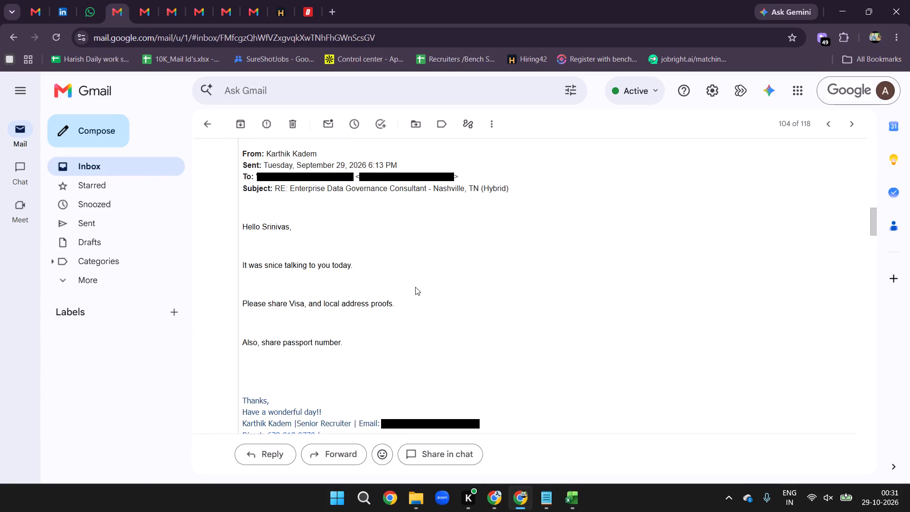
{"action": "scroll", "coordinate": [415, 287], "scroll_direction": "down", "scroll_amount": 3}
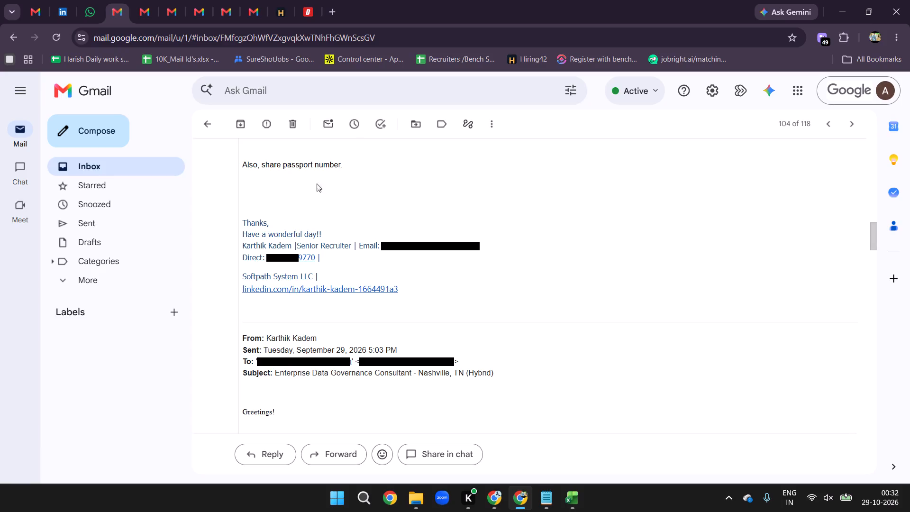
{"action": "left_click_drag", "start_coordinate": [492, 248], "coordinate": [384, 246]}
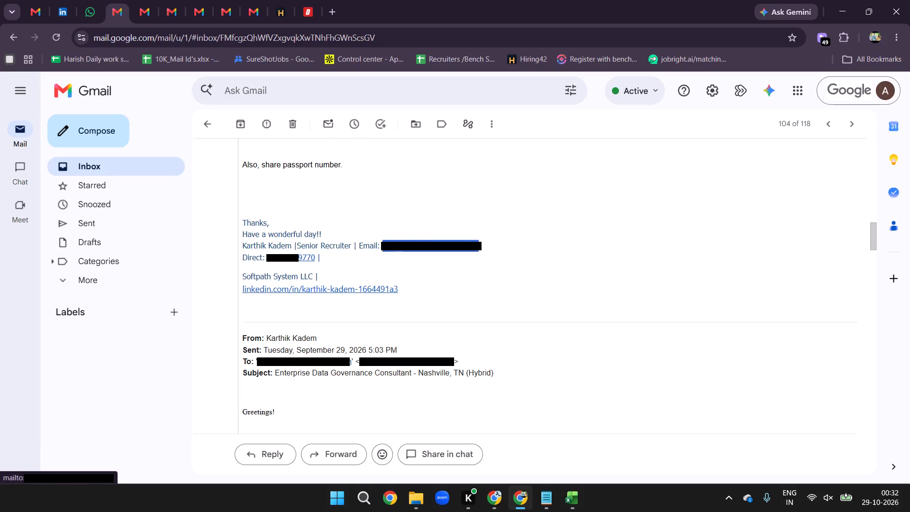
{"action": "left_click_drag", "start_coordinate": [384, 246], "coordinate": [383, 246]}
{"action": "key", "text": "ctrl+c"}
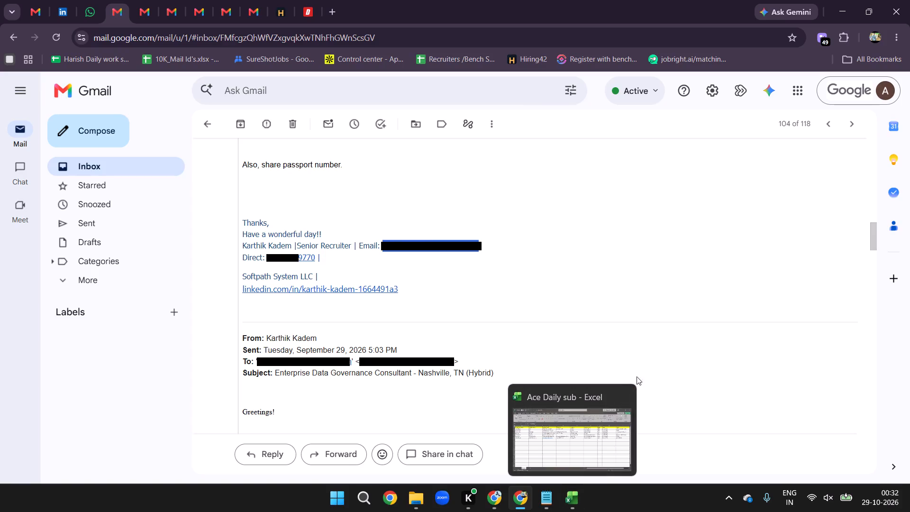
Check the date of the latest reply in the thread, switch to the Excel workbook and enter 01-10-2026 as the date in H9.
{"action": "scroll", "coordinate": [637, 375], "scroll_direction": "up", "scroll_amount": 19}
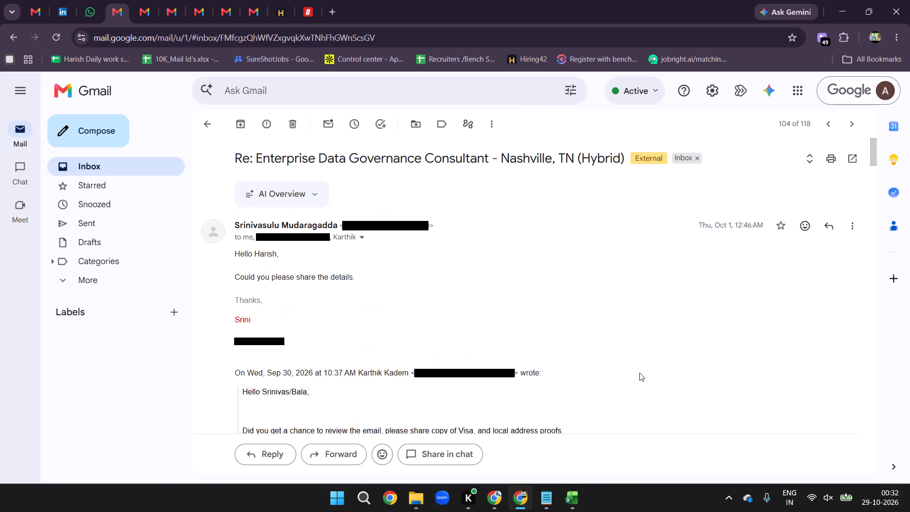
{"action": "scroll", "coordinate": [639, 373], "scroll_direction": "up", "scroll_amount": 4}
{"action": "left_click", "coordinate": [577, 495]}
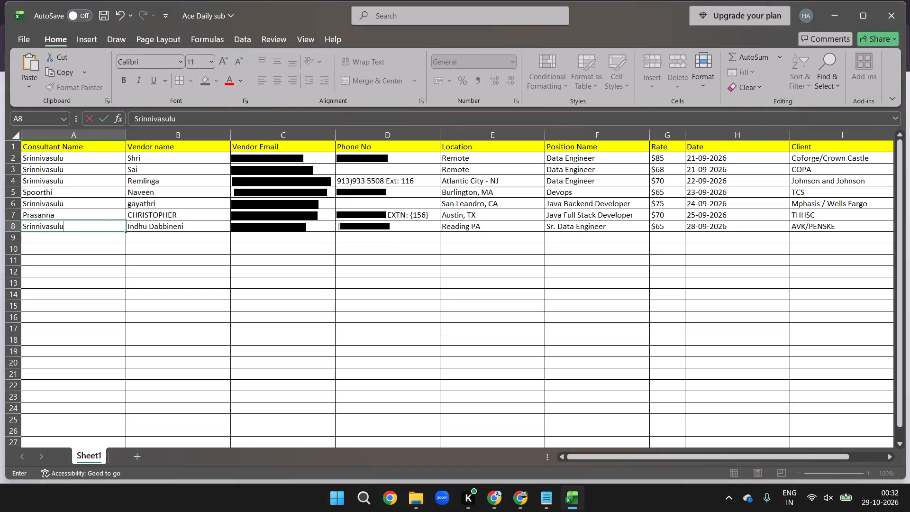
{"action": "double_click", "coordinate": [702, 237]}
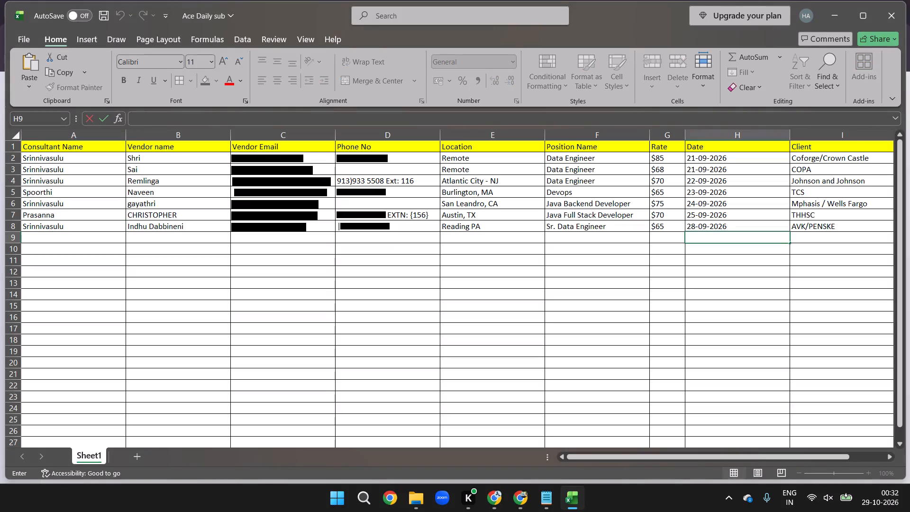
{"action": "type", "text": "01-10-2026"}
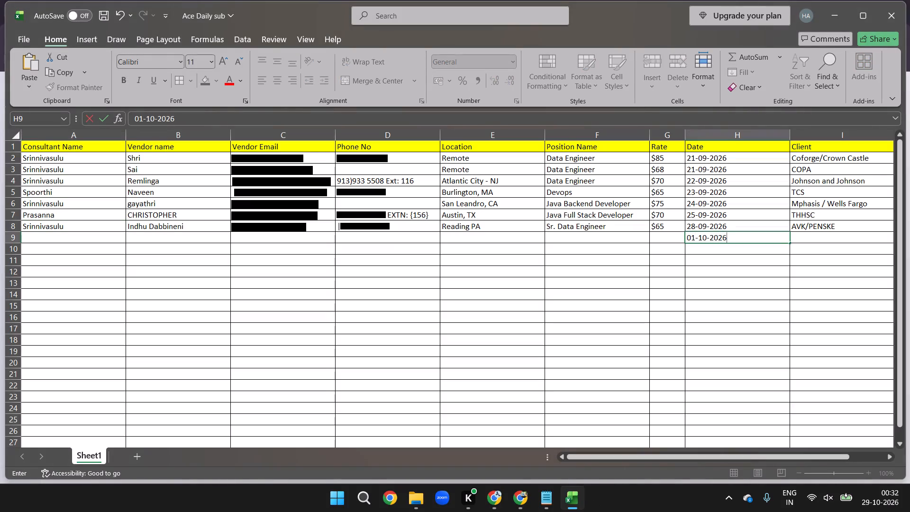
Paste the recruiter's email address into the Vendor Email cell C9 and copy the name part at its start.
{"action": "double_click", "coordinate": [255, 236]}
{"action": "key", "text": "ctrl+v"}
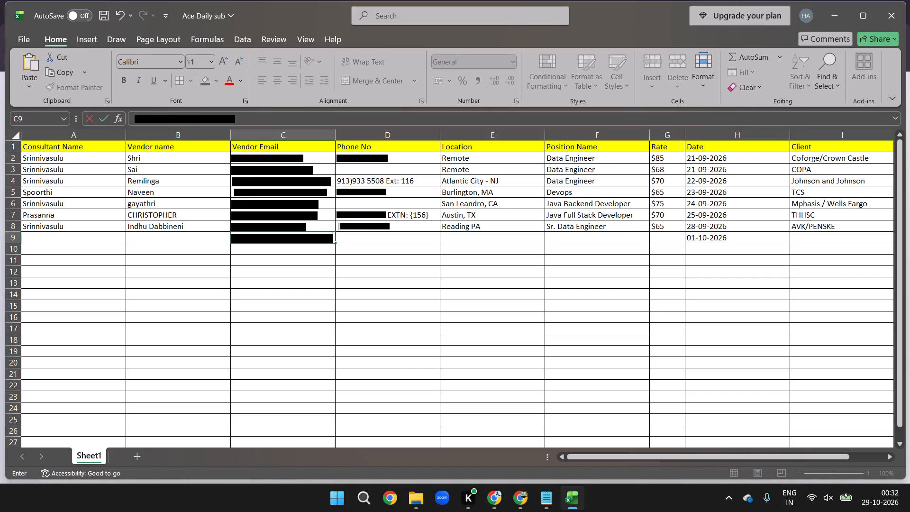
{"action": "left_click_drag", "start_coordinate": [255, 237], "coordinate": [229, 241]}
{"action": "key", "text": "ctrl+c"}
Open the empty Consultant Name cell A9 for entry.
{"action": "left_click", "coordinate": [64, 241]}
{"action": "left_click", "coordinate": [64, 234]}
{"action": "double_click", "coordinate": [64, 235]}
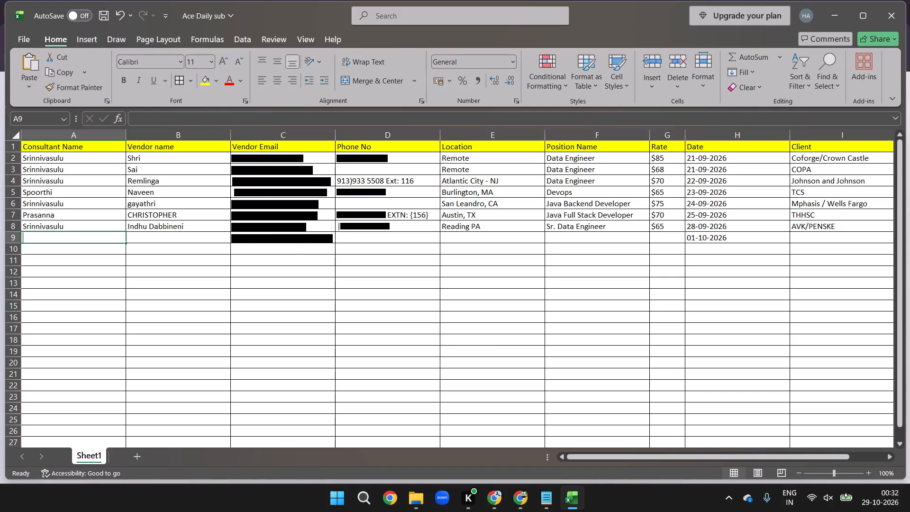
Paste the copied recruiter name into A9 and move it to the Vendor name cell B9.
{"action": "key", "text": "ctrl+v"}
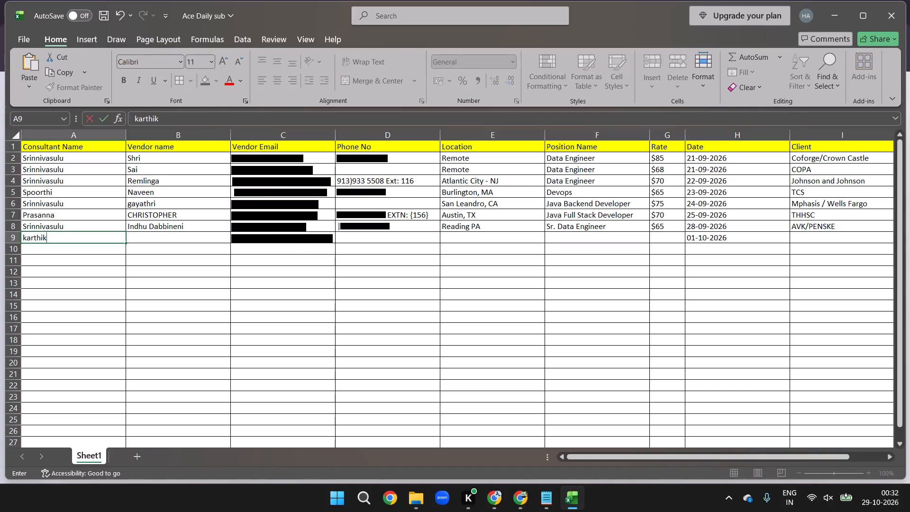
{"action": "triple_click", "coordinate": [64, 239]}
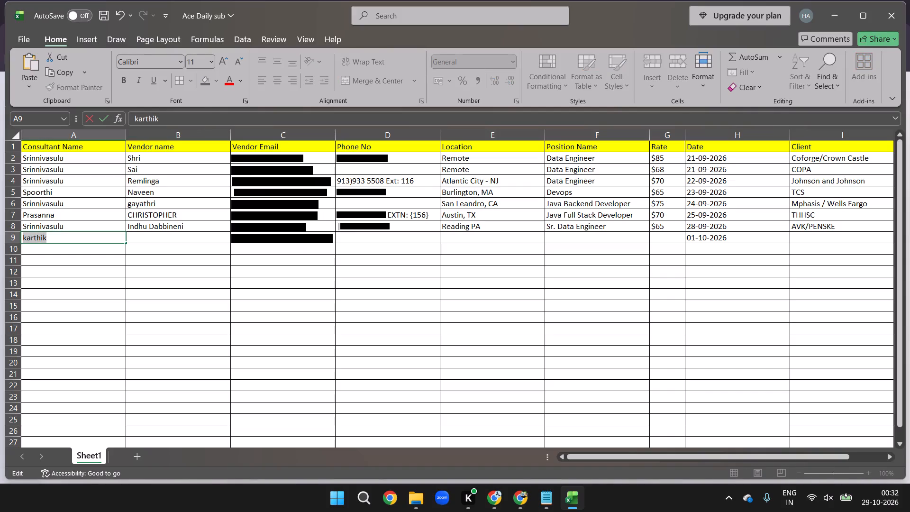
{"action": "key", "text": "ctrl+x"}
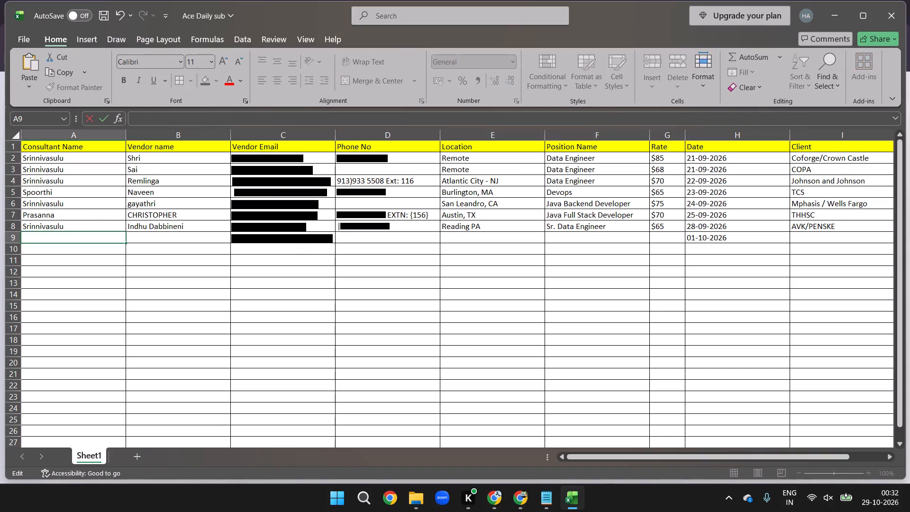
{"action": "double_click", "coordinate": [158, 236]}
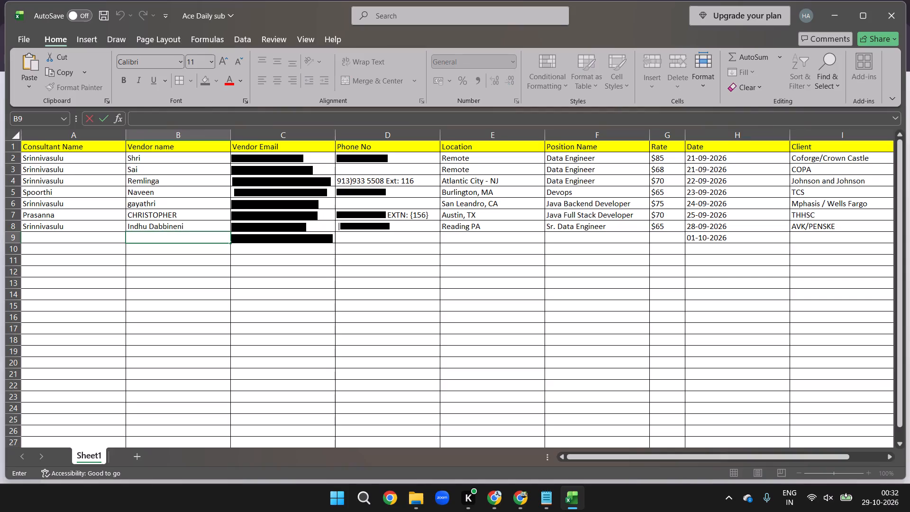
{"action": "key", "text": "ctrl+v"}
Copy the consultant name from A8 into the Consultant Name cell A9.
{"action": "double_click", "coordinate": [68, 225]}
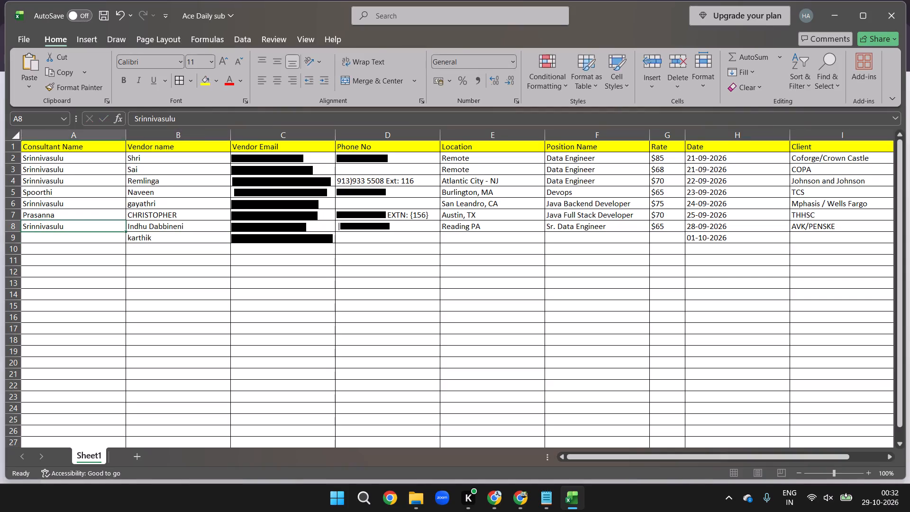
{"action": "left_click_drag", "start_coordinate": [68, 225], "coordinate": [10, 224]}
{"action": "key", "text": "ctrl+c"}
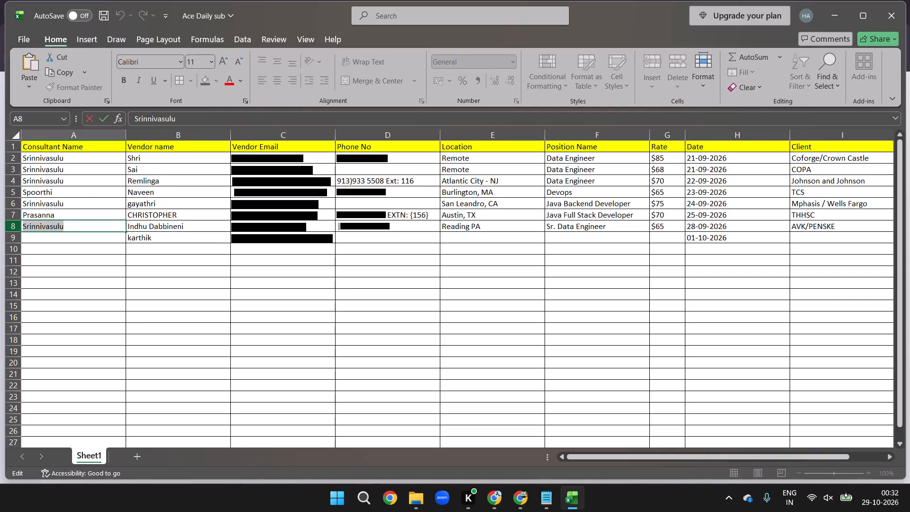
{"action": "double_click", "coordinate": [41, 239]}
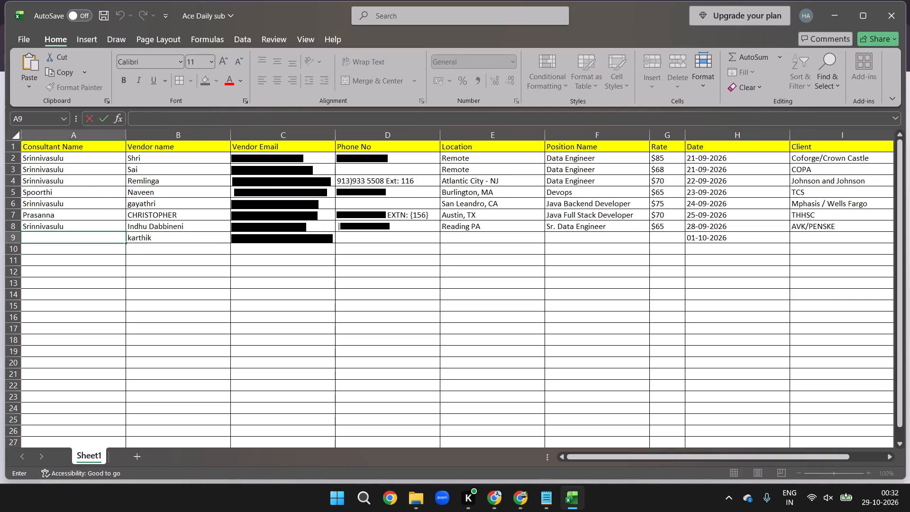
{"action": "key", "text": "ctrl+v"}
Copy the recruiter's direct phone number from the email signature in Chrome into the Phone No cell D9 of the Excel workbook.
{"action": "left_click", "coordinate": [573, 497]}
{"action": "scroll", "coordinate": [371, 318], "scroll_direction": "down", "scroll_amount": 10}
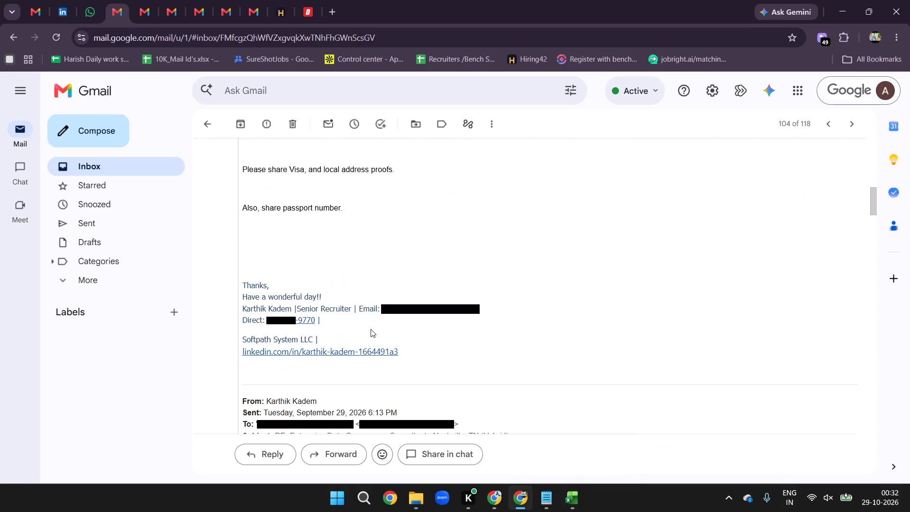
{"action": "scroll", "coordinate": [371, 329], "scroll_direction": "down", "scroll_amount": 3}
{"action": "scroll", "coordinate": [371, 329], "scroll_direction": "up", "scroll_amount": 4}
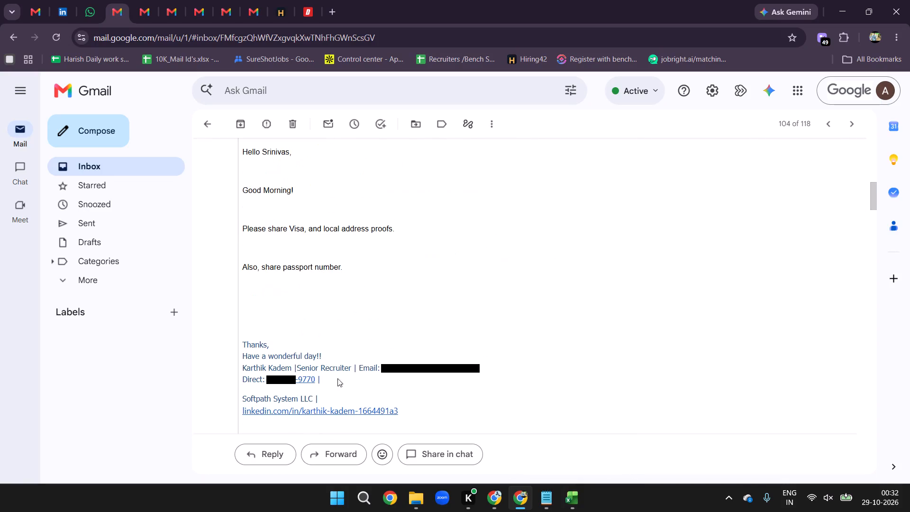
{"action": "left_click_drag", "start_coordinate": [315, 383], "coordinate": [268, 381]}
{"action": "key", "text": "ctrl+c"}
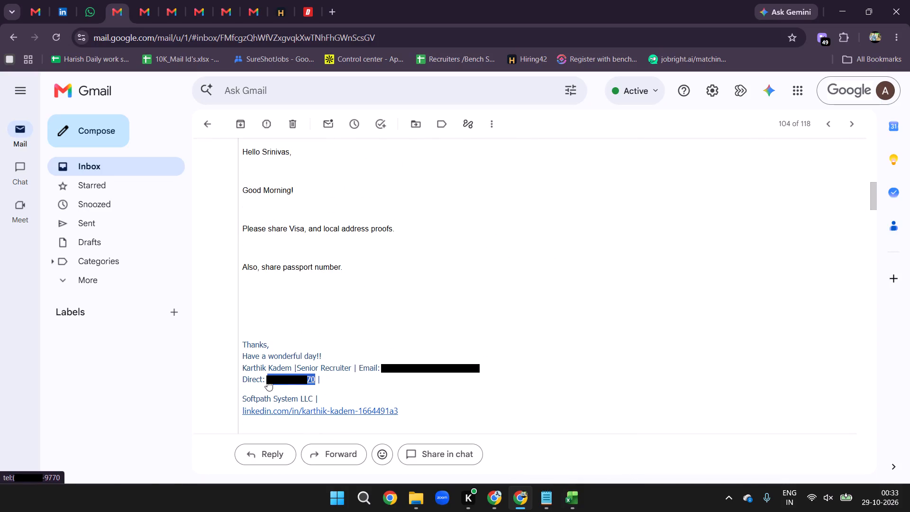
{"action": "left_click", "coordinate": [567, 487]}
{"action": "double_click", "coordinate": [349, 237]}
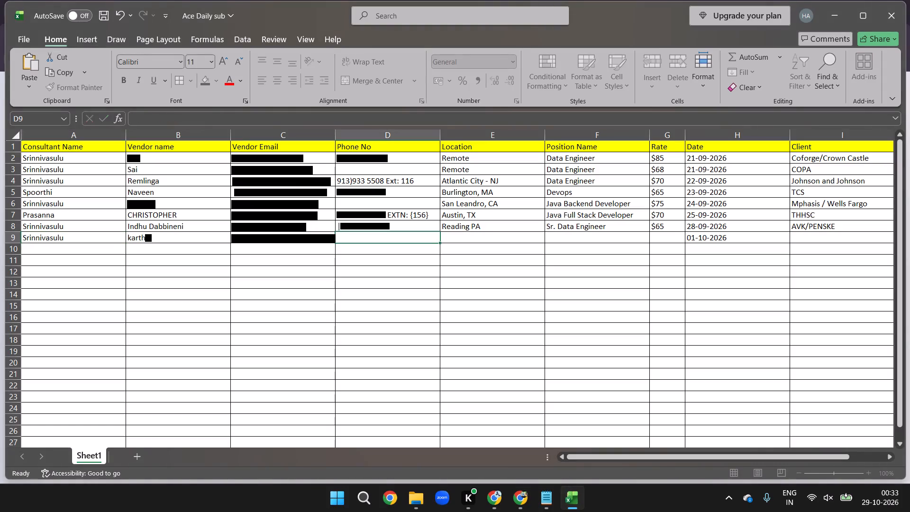
{"action": "key", "text": "ctrl+v"}
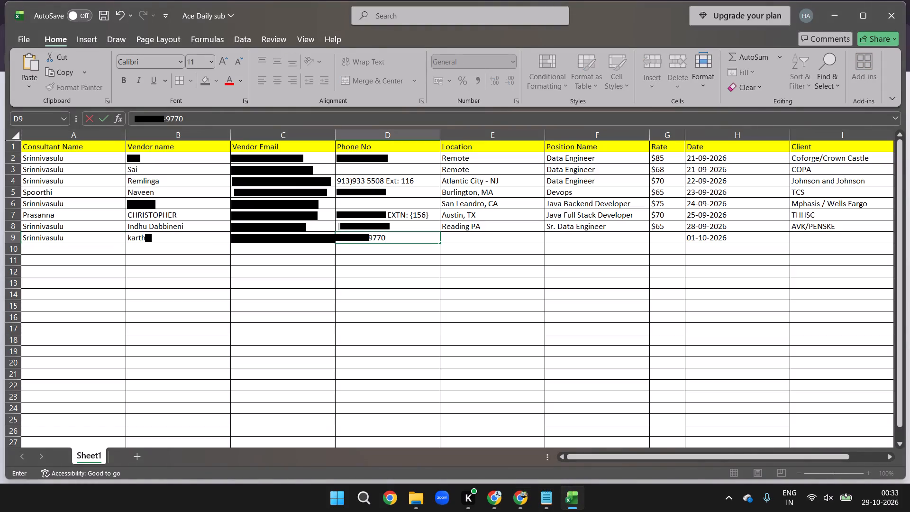
Copy the position name Sr. Data Engineer from F8 into F9.
{"action": "double_click", "coordinate": [622, 227]}
{"action": "left_click_drag", "start_coordinate": [622, 227], "coordinate": [481, 220]}
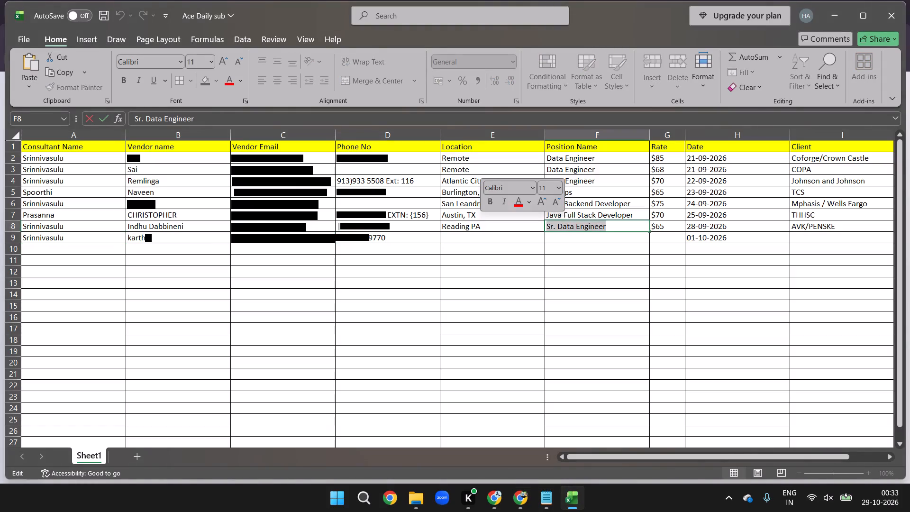
{"action": "key", "text": "ctrl+c"}
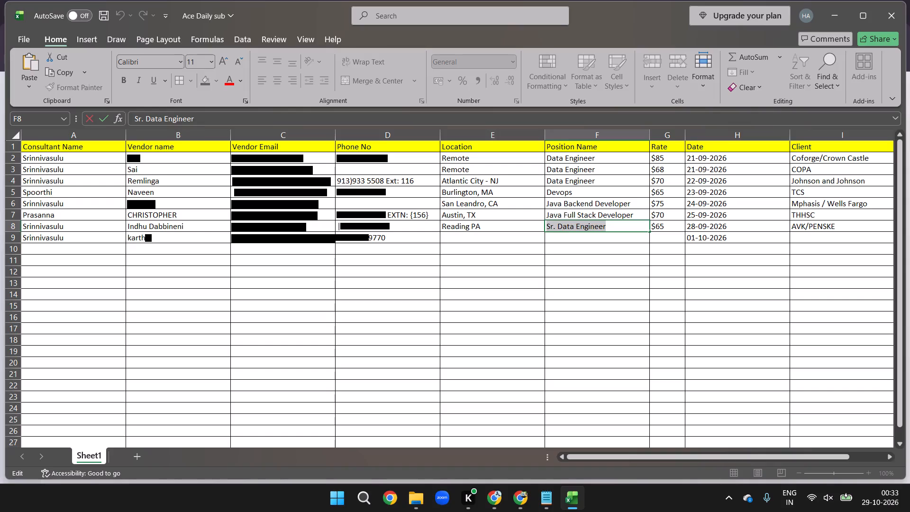
{"action": "double_click", "coordinate": [571, 238]}
{"action": "key", "text": "ctrl+v"}
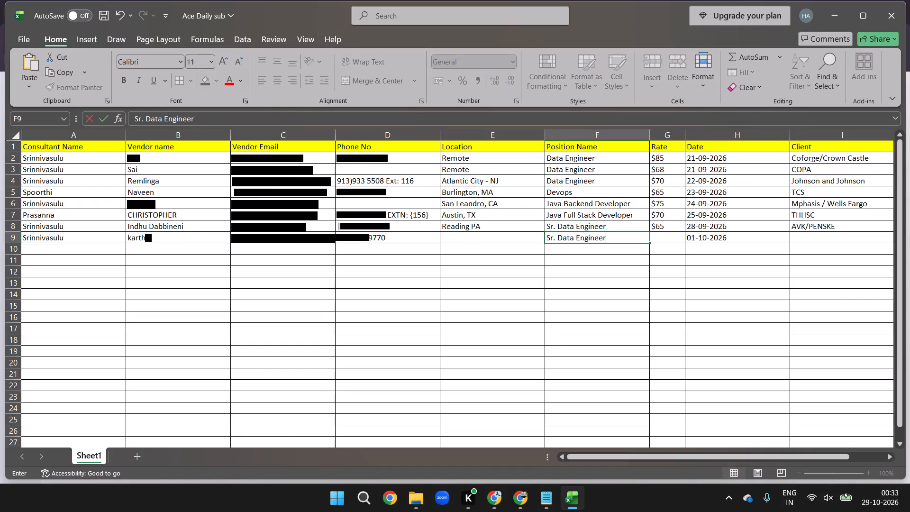
Enter Remote as the location in E9 and $68 as the rate in G9.
{"action": "double_click", "coordinate": [475, 238]}
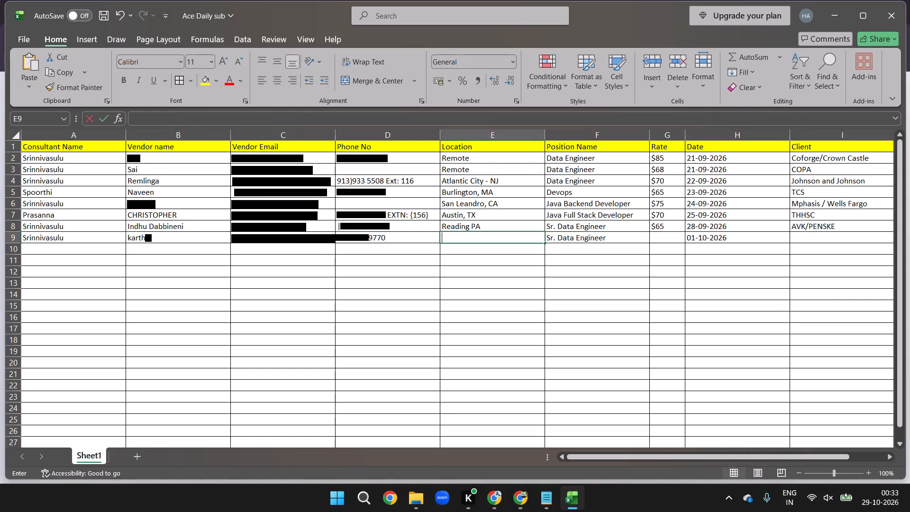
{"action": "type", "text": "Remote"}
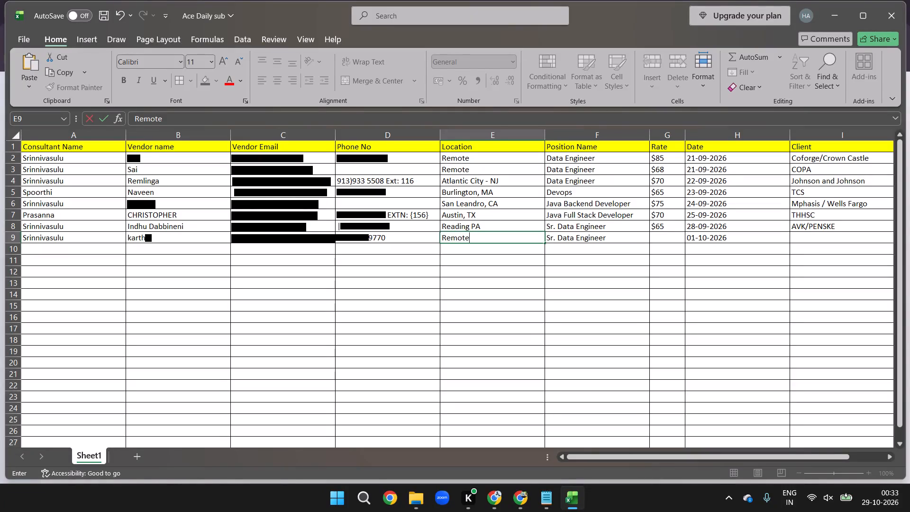
{"action": "double_click", "coordinate": [662, 237]}
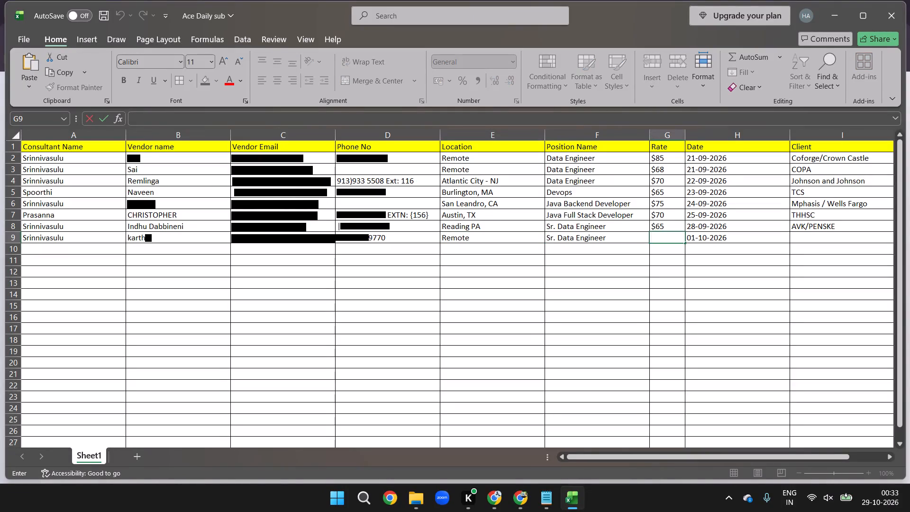
{"action": "key", "text": "shift+dollar"}
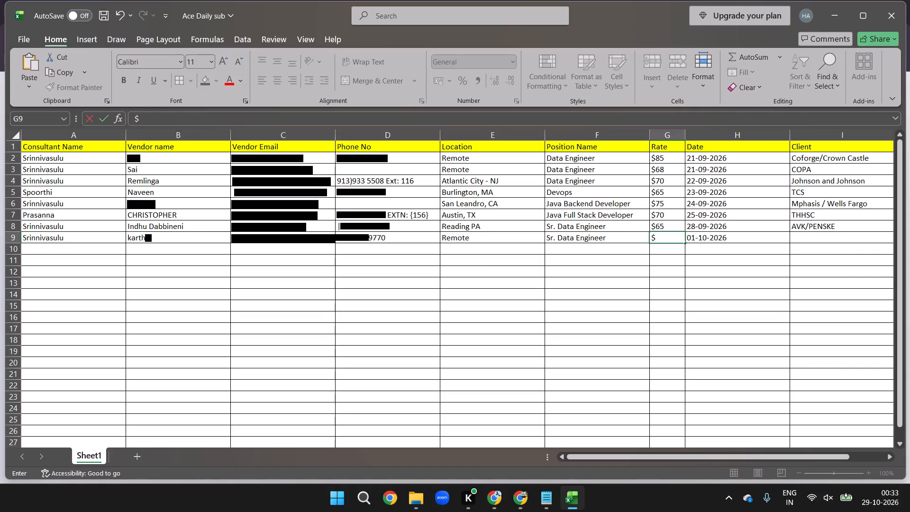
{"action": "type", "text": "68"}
Enter TCS as the client in I9.
{"action": "double_click", "coordinate": [823, 238]}
{"action": "double_click", "coordinate": [737, 239]}
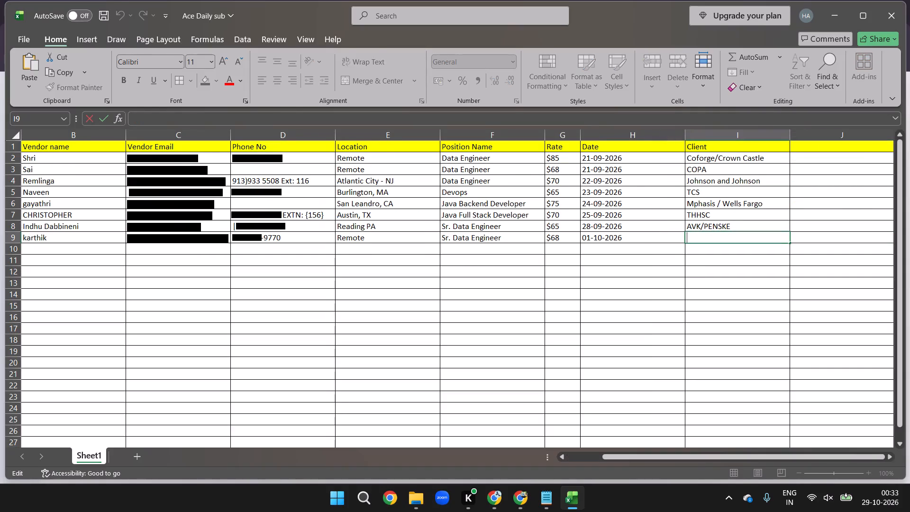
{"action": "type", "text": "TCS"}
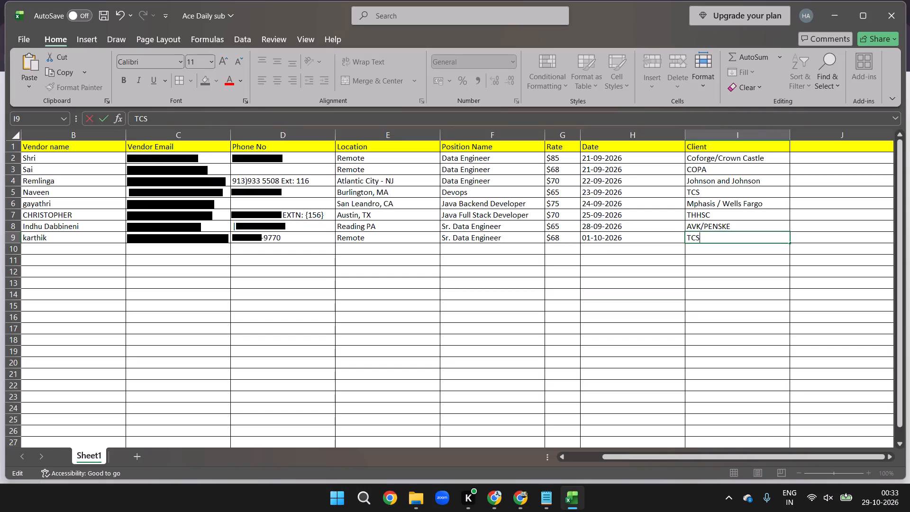
Save the Ace Daily sub workbook with the completed row 9.
{"action": "left_click_drag", "start_coordinate": [615, 453], "coordinate": [472, 442]}
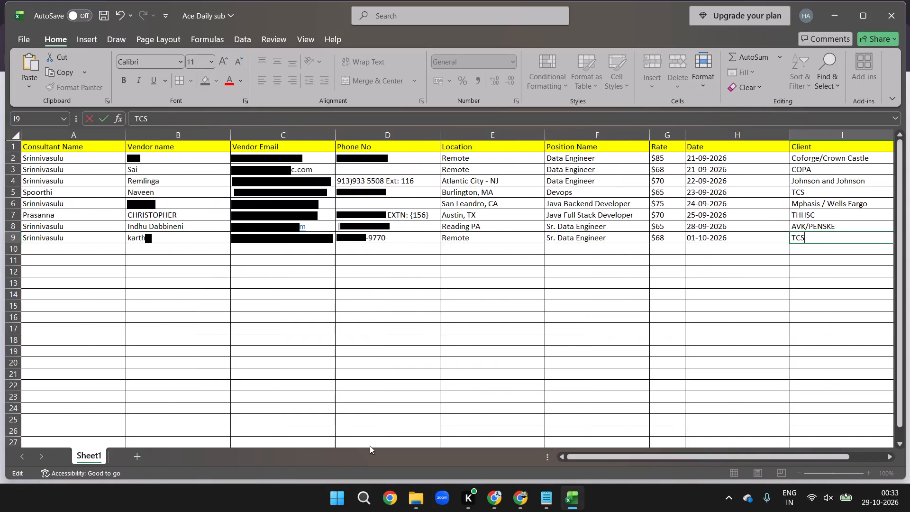
{"action": "left_click", "coordinate": [569, 497]}
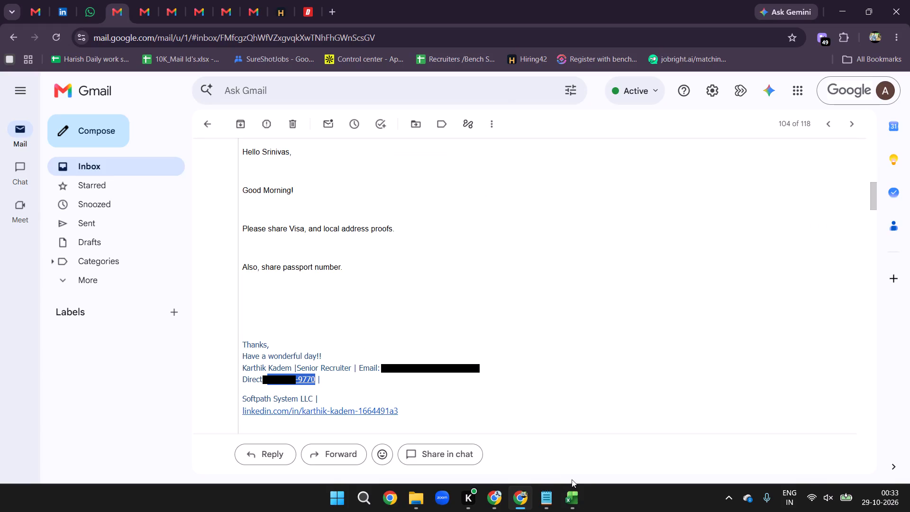
{"action": "left_click", "coordinate": [576, 499]}
{"action": "left_click", "coordinate": [18, 38]}
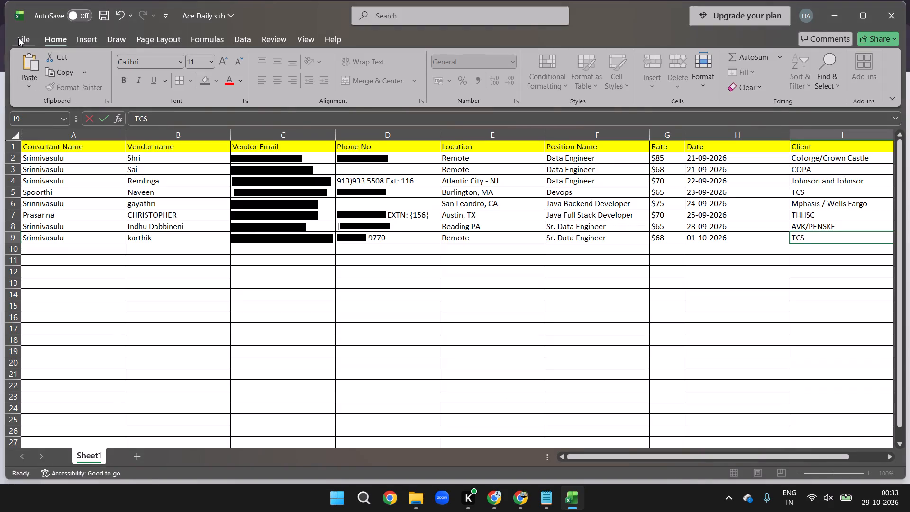
{"action": "left_click", "coordinate": [41, 197]}
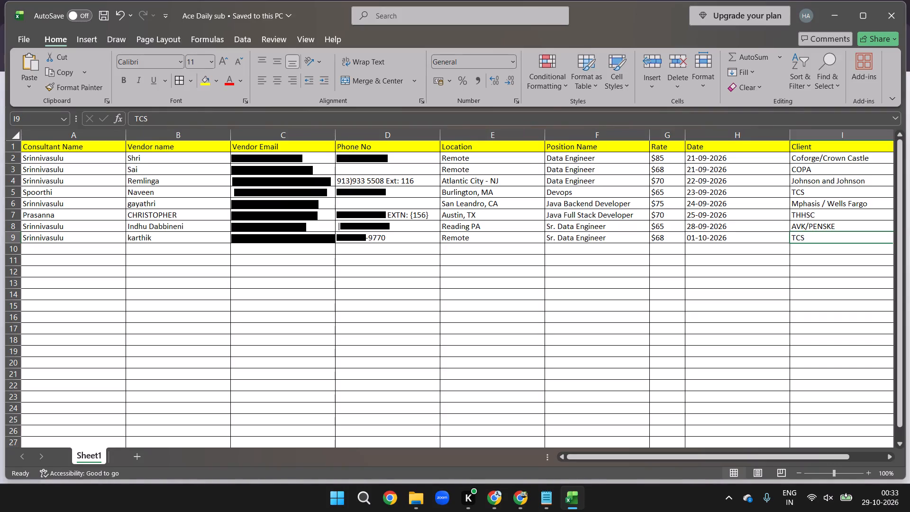
Switch back to the recruiter's email thread in Chrome.
{"action": "left_click", "coordinate": [573, 495]}
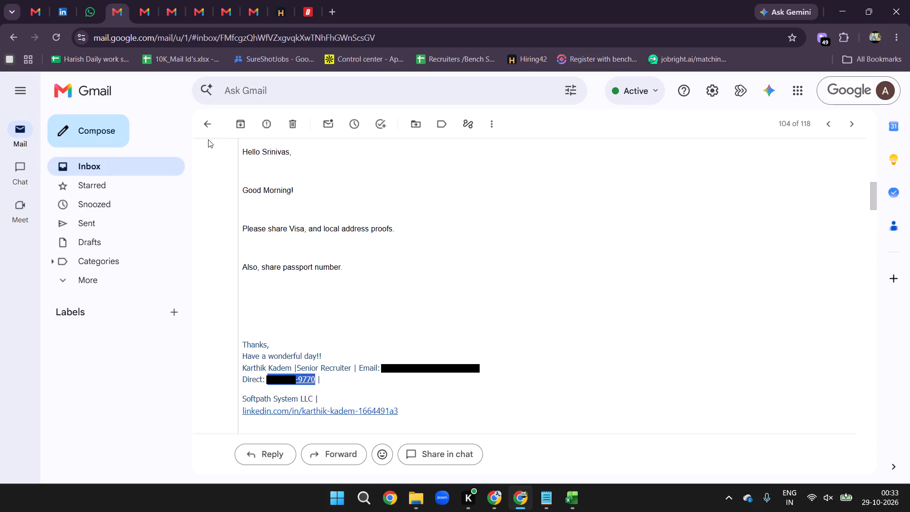
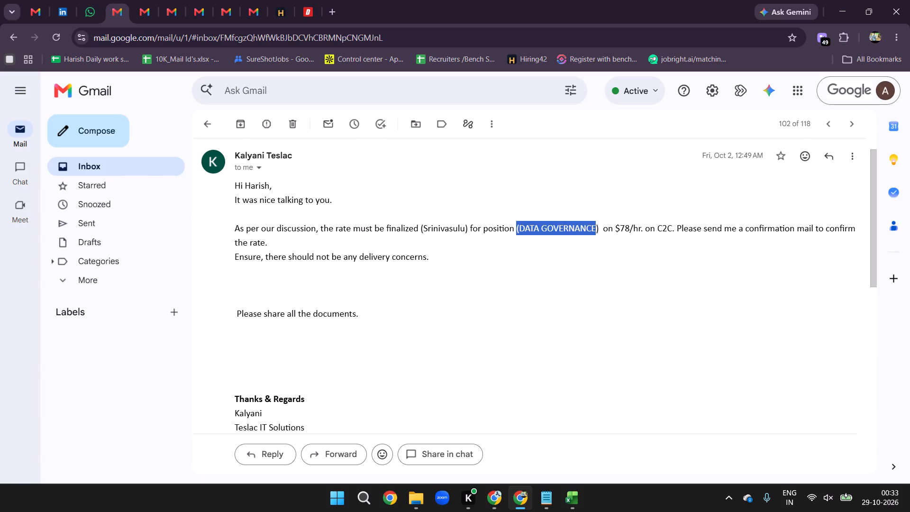
Copy the position name DATA GOVERNANCE from the rate confirmation email and paste it into Position Name cell F10 of the Excel tracker.
{"action": "left_click_drag", "start_coordinate": [516, 229], "coordinate": [520, 229]}
{"action": "key", "text": "ctrl+c"}
{"action": "left_click", "coordinate": [572, 498]}
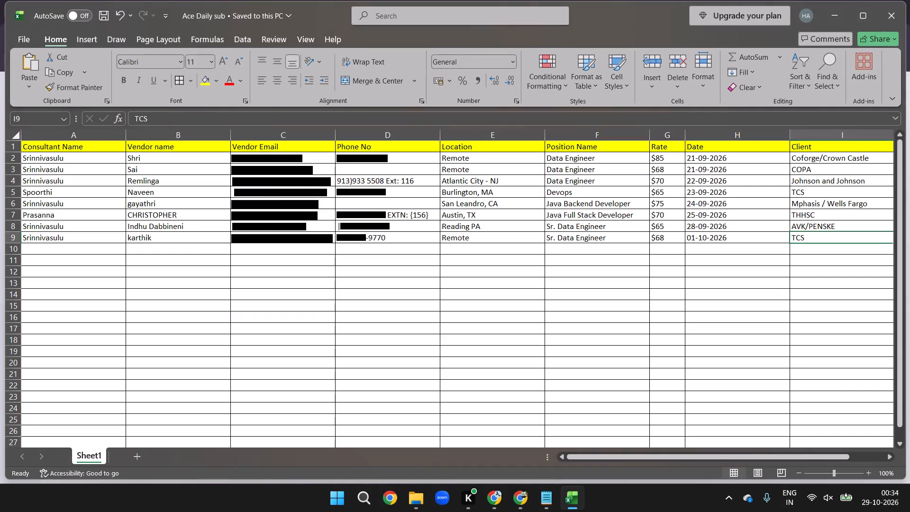
{"action": "double_click", "coordinate": [585, 251]}
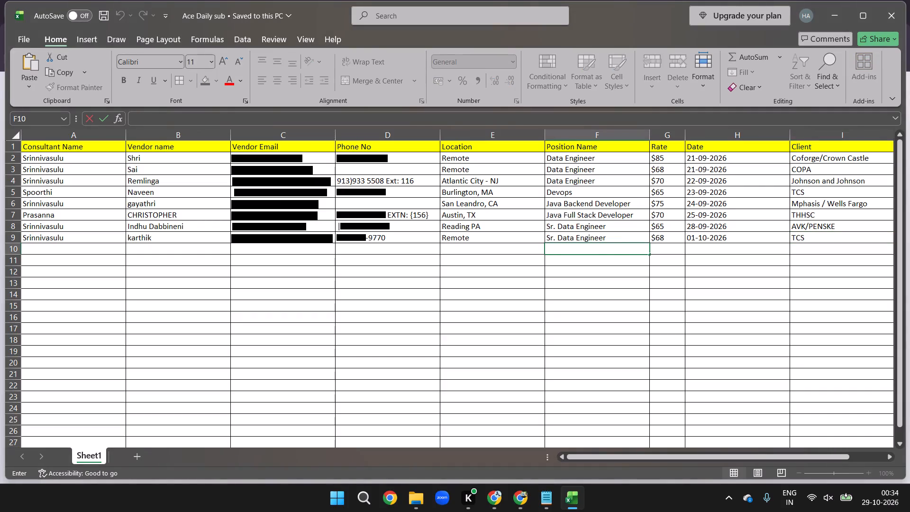
{"action": "key", "text": "ctrl+v"}
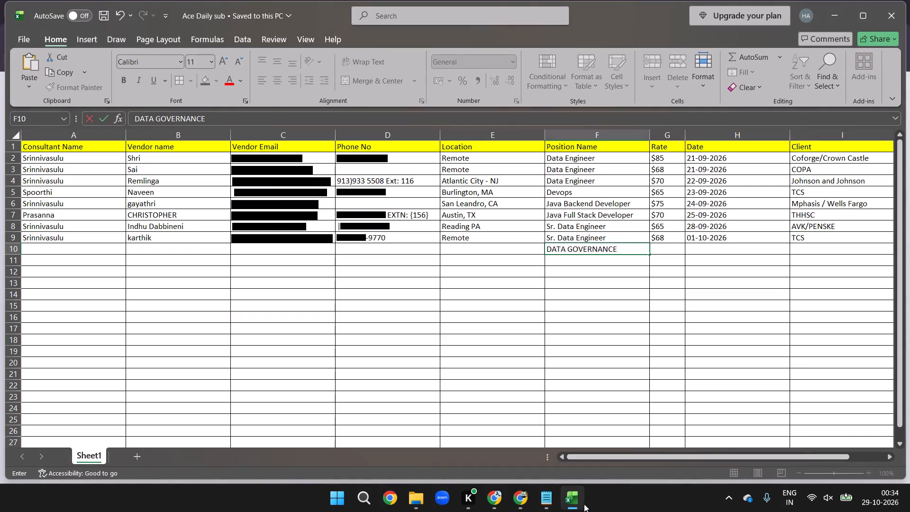
{"action": "left_click", "coordinate": [574, 501]}
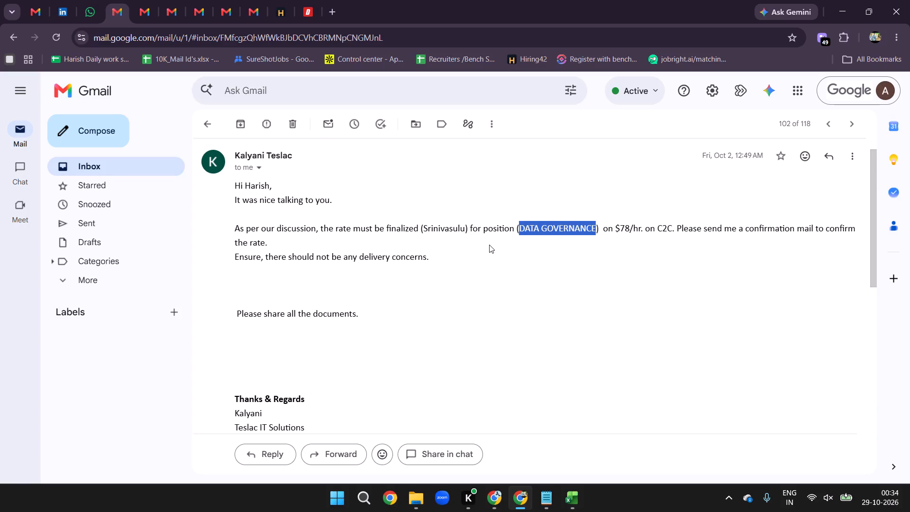
{"action": "scroll", "coordinate": [507, 333], "scroll_direction": "down", "scroll_amount": 3}
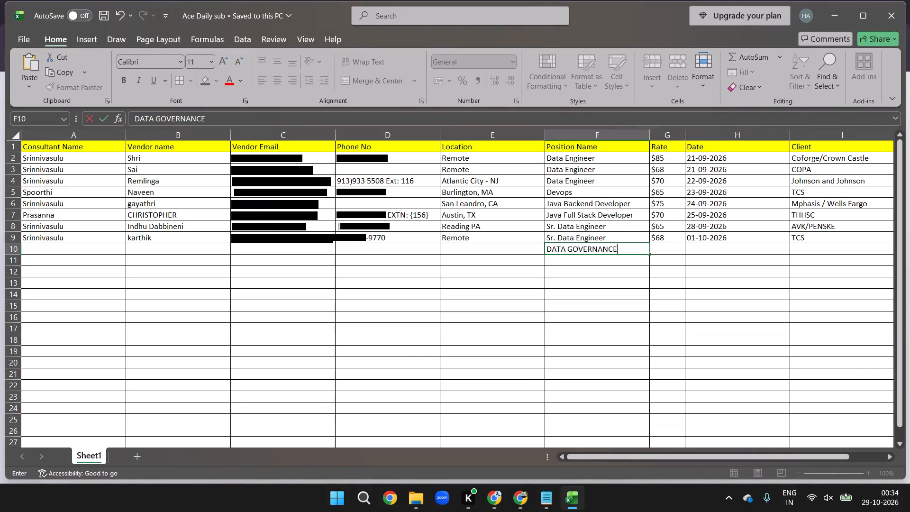
{"action": "double_click", "coordinate": [307, 249]}
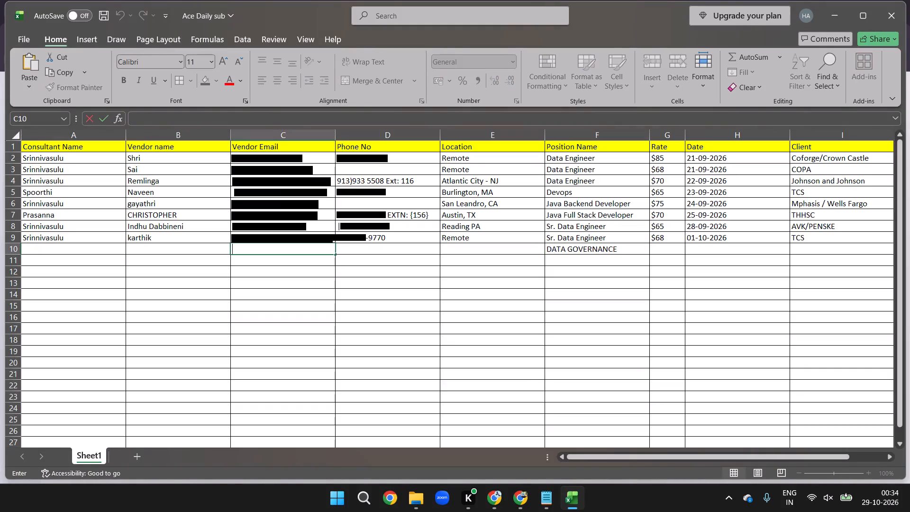
{"action": "key", "text": "ctrl+v"}
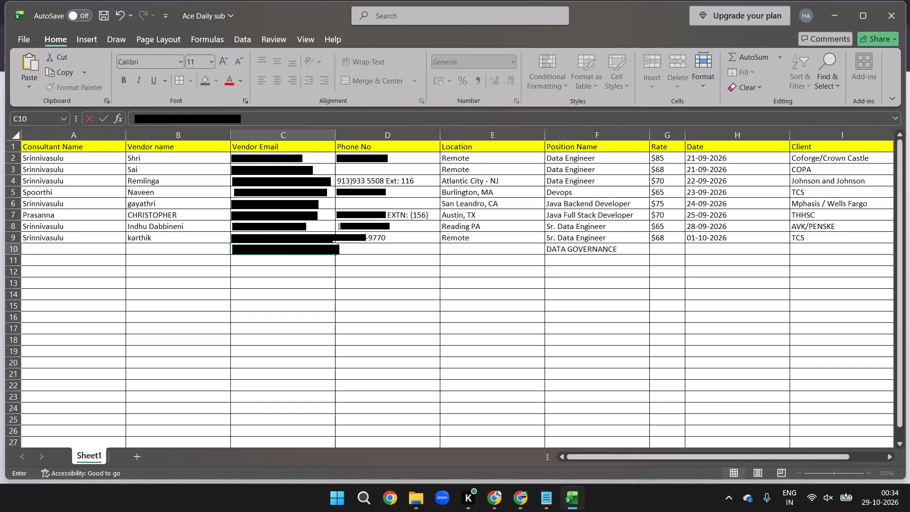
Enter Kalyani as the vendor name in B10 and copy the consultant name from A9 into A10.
{"action": "double_click", "coordinate": [199, 248]}
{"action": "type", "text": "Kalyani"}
{"action": "triple_click", "coordinate": [68, 239]}
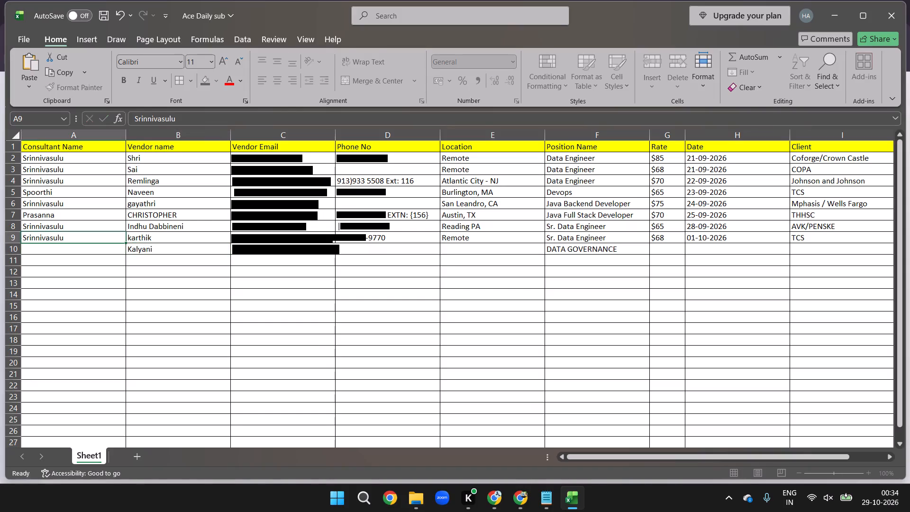
{"action": "left_click", "coordinate": [68, 238]}
{"action": "key", "text": "ctrl+c"}
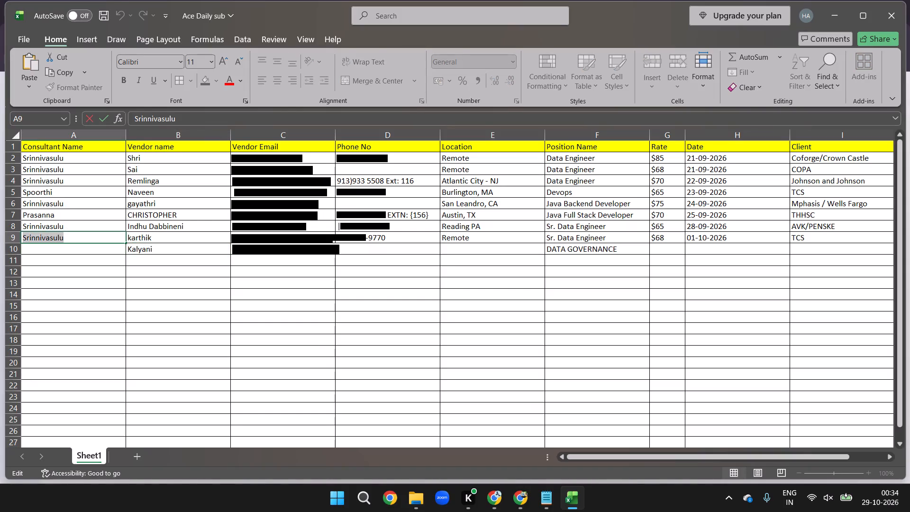
{"action": "double_click", "coordinate": [73, 248]}
{"action": "key", "text": "ctrl+v"}
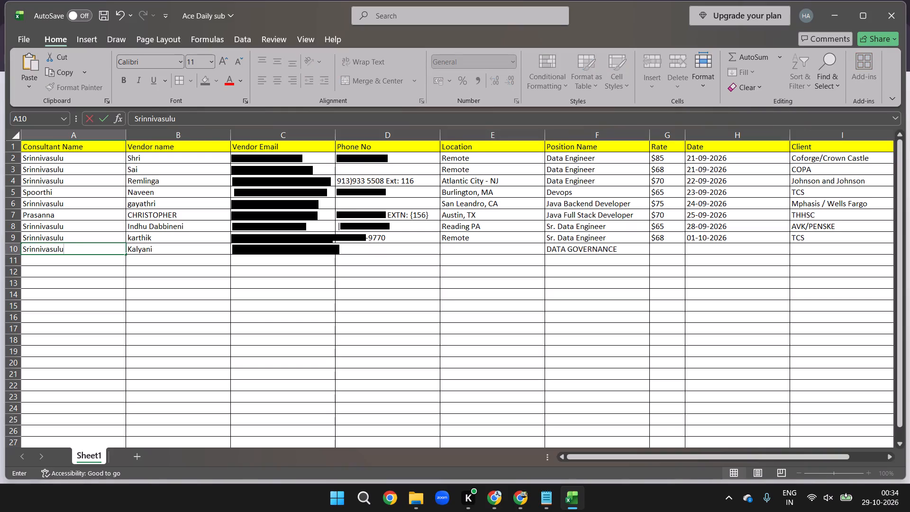
{"action": "left_click", "coordinate": [571, 503]}
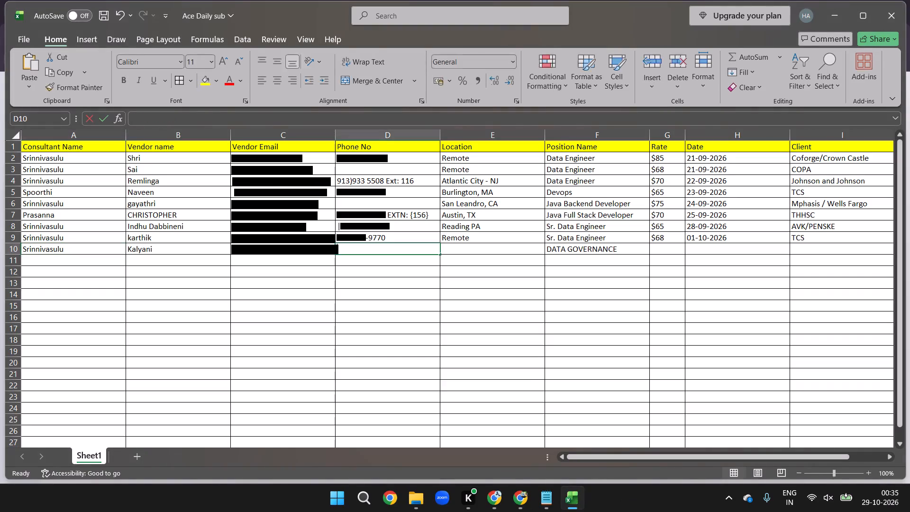
{"action": "key", "text": "ctrl+v"}
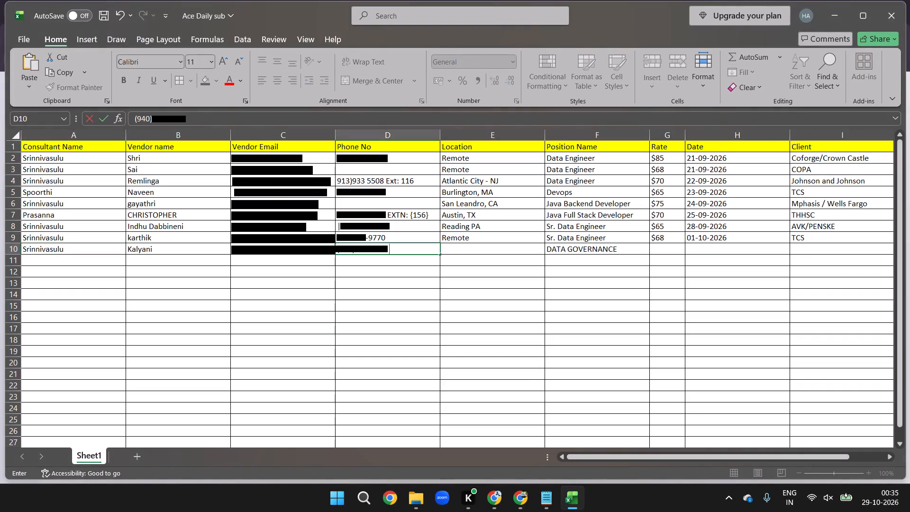
Enter Remote as the location in E10 and $72 as the rate in G10.
{"action": "double_click", "coordinate": [475, 250]}
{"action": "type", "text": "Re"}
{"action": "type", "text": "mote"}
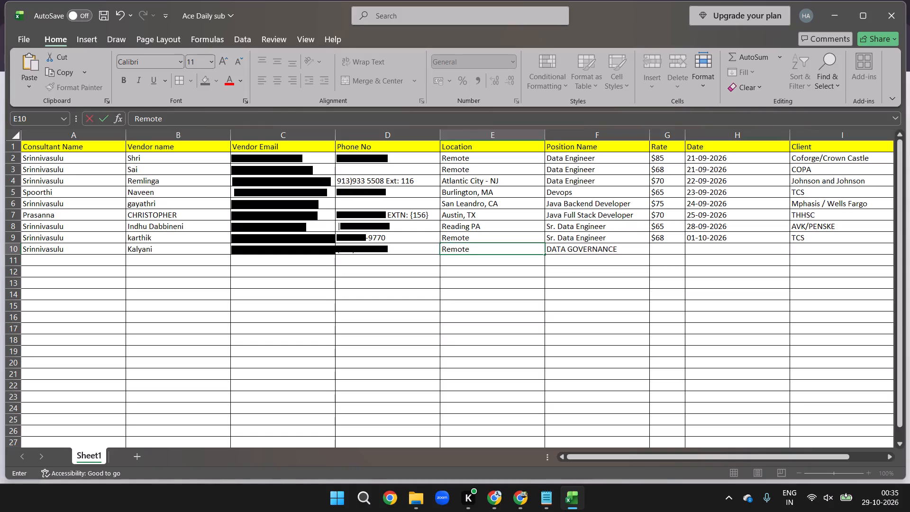
{"action": "double_click", "coordinate": [661, 250]}
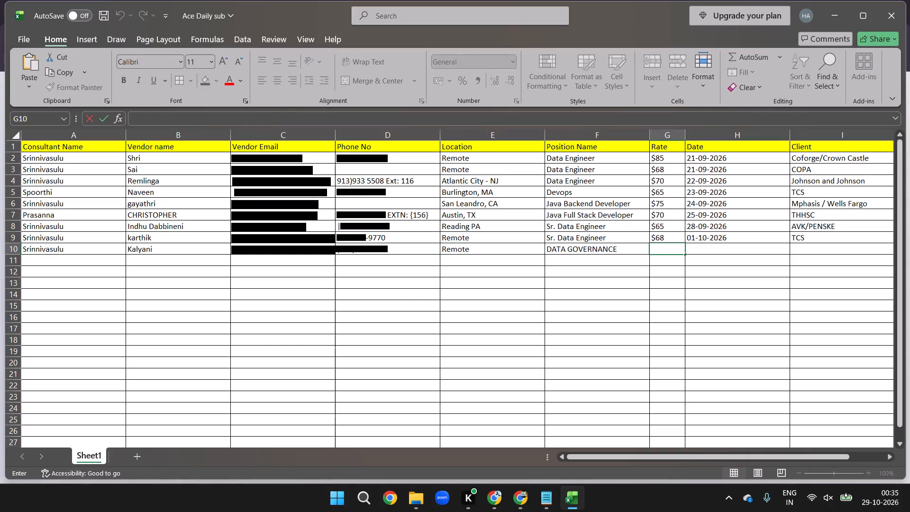
{"action": "key", "text": "shift+percent"}
{"action": "key", "text": "BackSpace"}
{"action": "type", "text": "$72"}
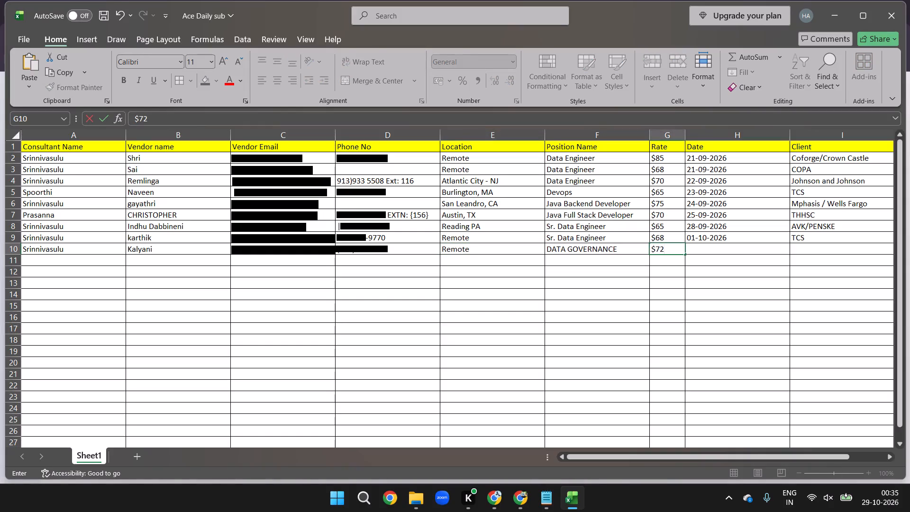
Copy the date from H9 into H10 and change its day so the entry reads 02-10-2026.
{"action": "double_click", "coordinate": [746, 238]}
{"action": "left_click_drag", "start_coordinate": [746, 238], "coordinate": [670, 236]}
{"action": "key", "text": "ctrl+c"}
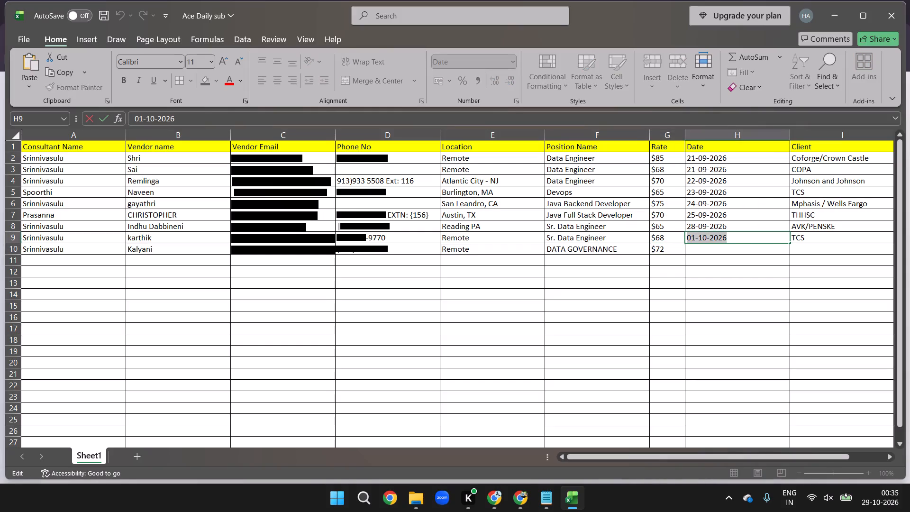
{"action": "double_click", "coordinate": [692, 249]}
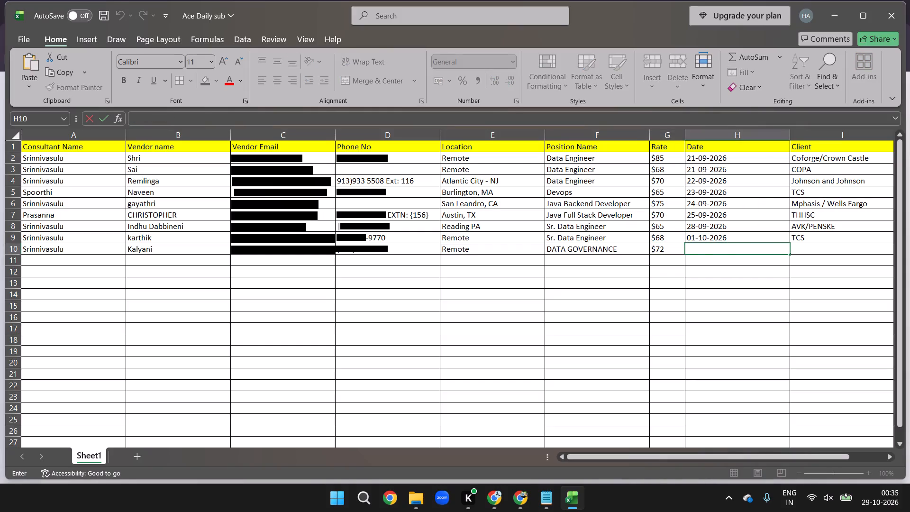
{"action": "key", "text": "ctrl+v"}
{"action": "left_click", "coordinate": [694, 249]}
{"action": "key", "text": "BackSpace"}
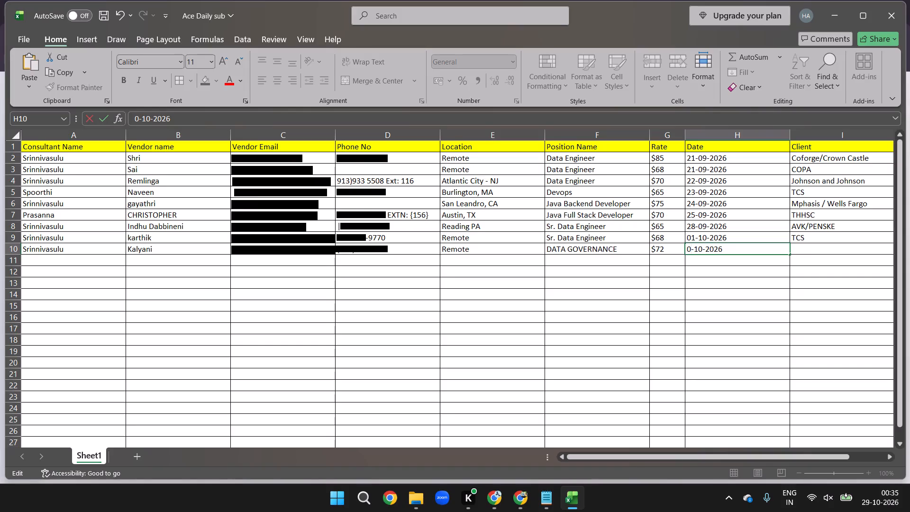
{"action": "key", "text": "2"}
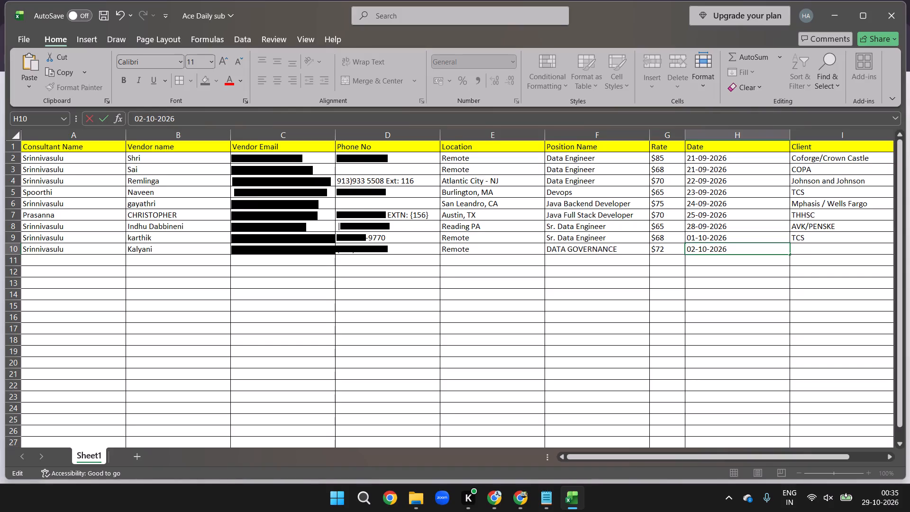
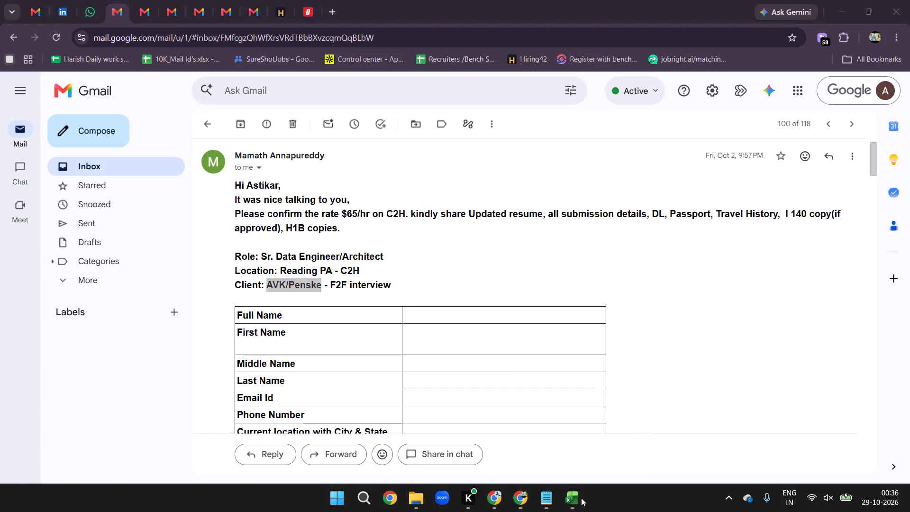
{"action": "double_click", "coordinate": [804, 247]}
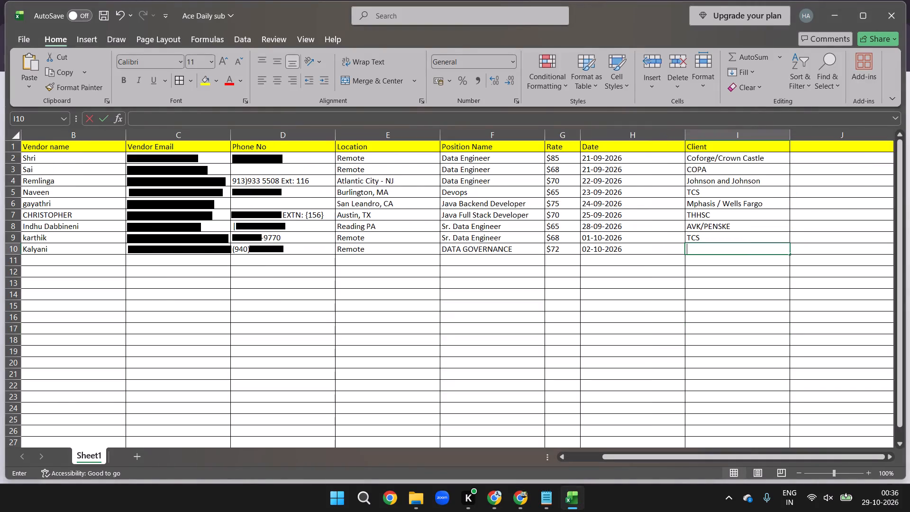
{"action": "key", "text": "ctrl+v"}
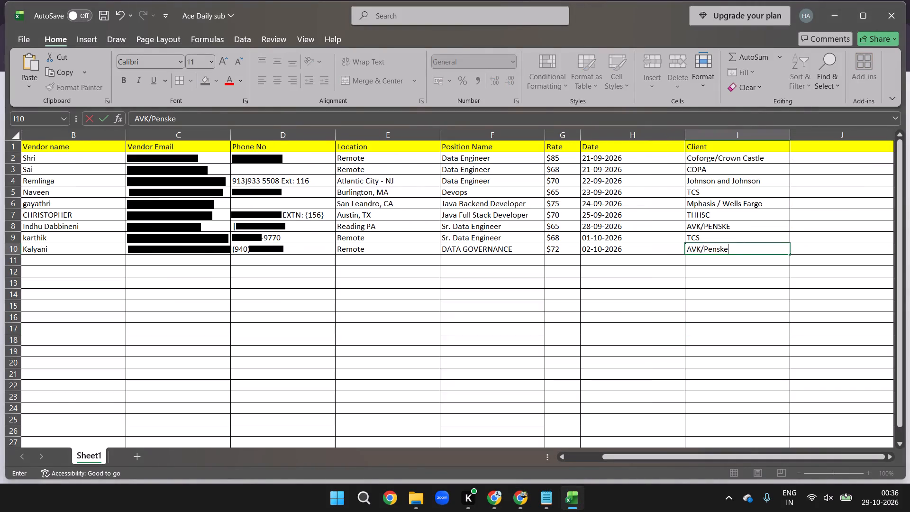
Check the date of the recruiter's email, return to Excel and copy the date 02-10-2026 from H10 into H11.
{"action": "left_click", "coordinate": [577, 495]}
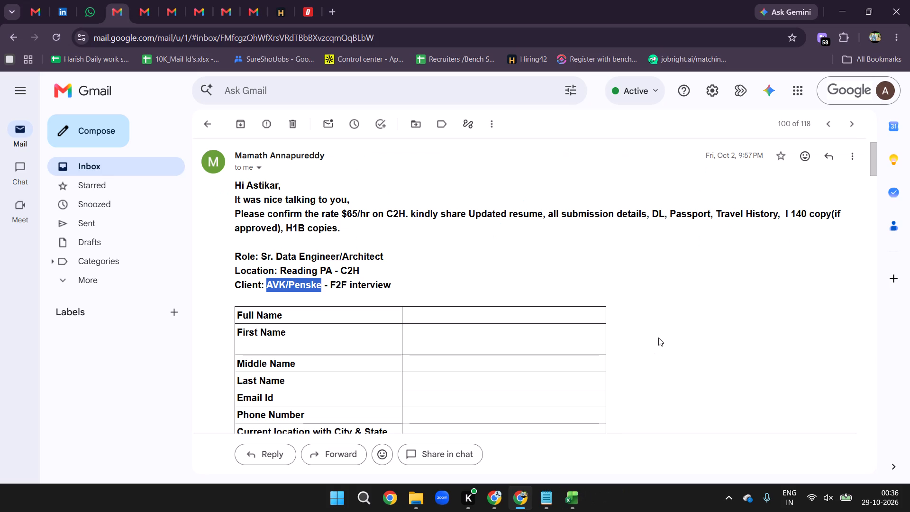
{"action": "left_click", "coordinate": [573, 491]}
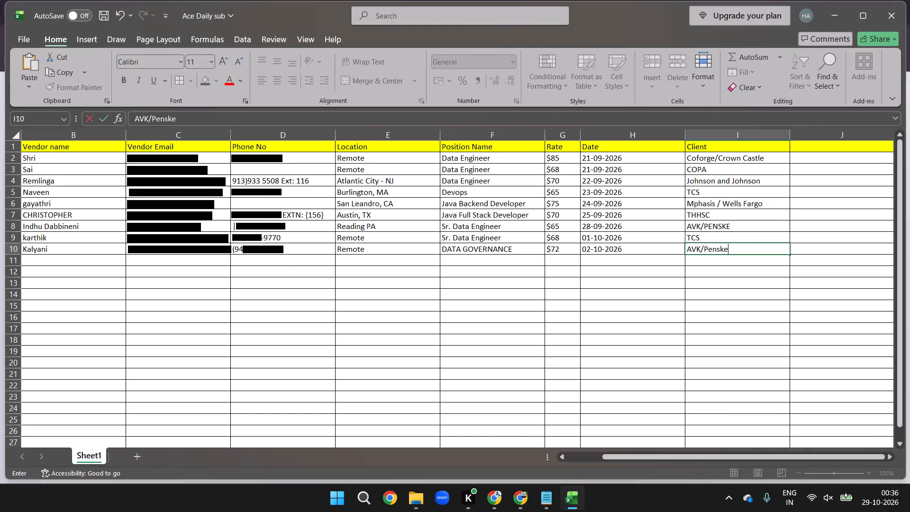
{"action": "double_click", "coordinate": [635, 249]}
{"action": "left_click_drag", "start_coordinate": [635, 248], "coordinate": [571, 249]}
{"action": "key", "text": "ctrl+c"}
{"action": "double_click", "coordinate": [613, 261]}
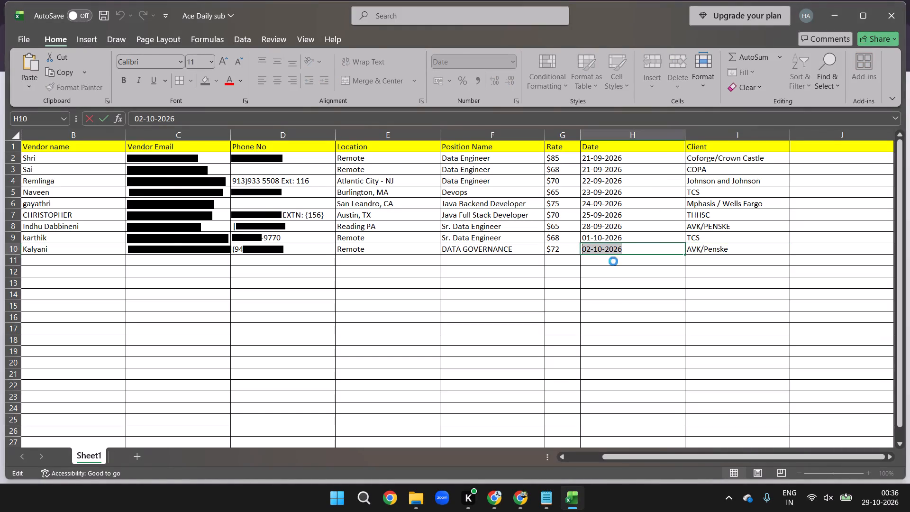
{"action": "key", "text": "ctrl+v"}
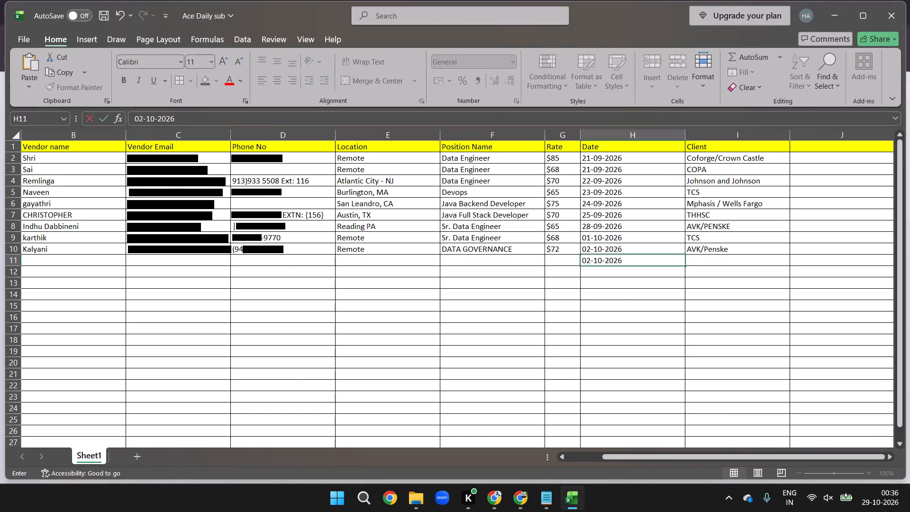
Enter $65 as the rate in G11.
{"action": "double_click", "coordinate": [565, 259]}
{"action": "key", "text": "shift+dollar"}
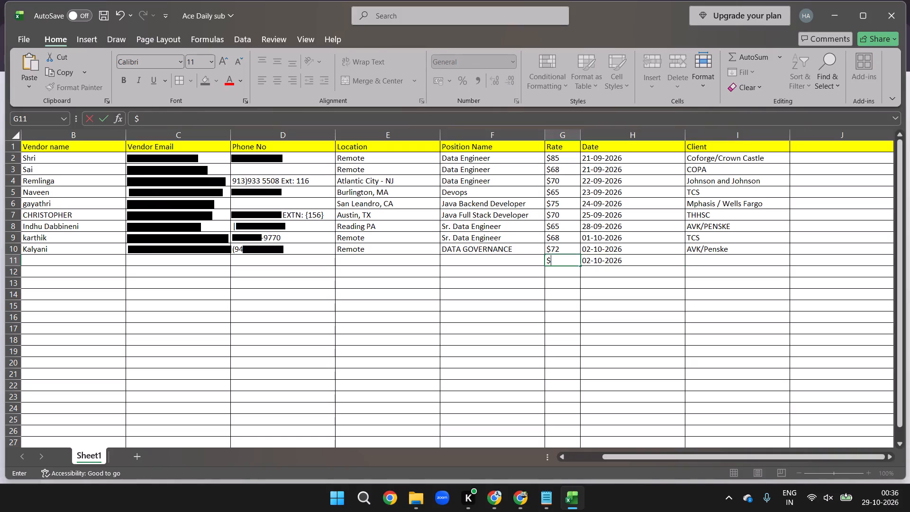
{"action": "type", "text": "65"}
{"action": "left_click", "coordinate": [578, 492]}
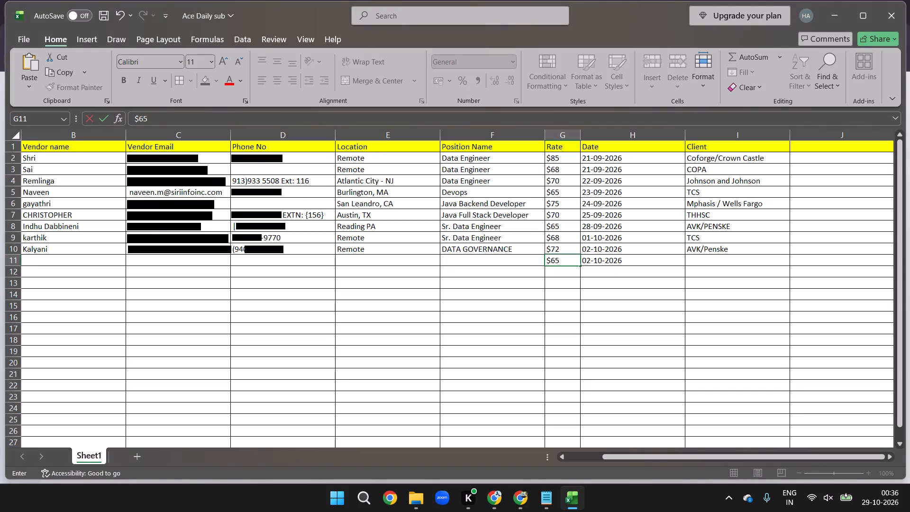
{"action": "double_click", "coordinate": [477, 257]}
{"action": "key", "text": "ctrl+v"}
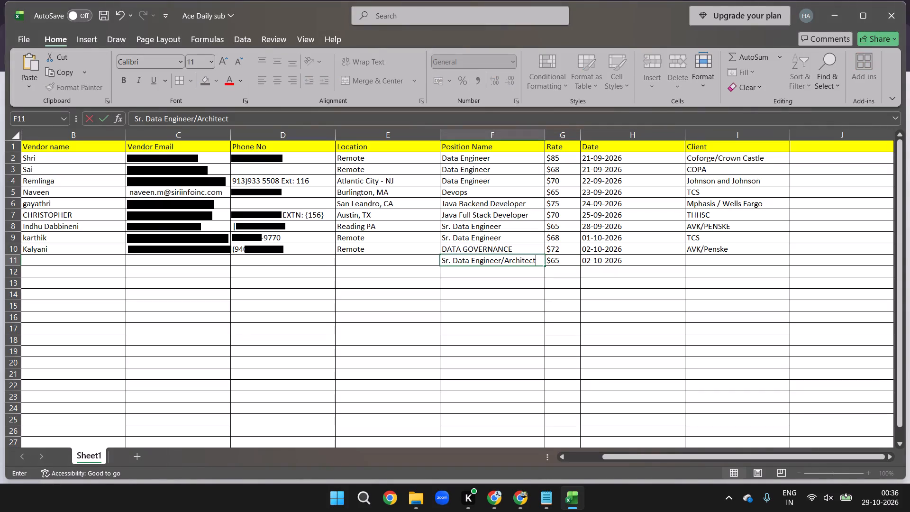
{"action": "left_click", "coordinate": [573, 505]}
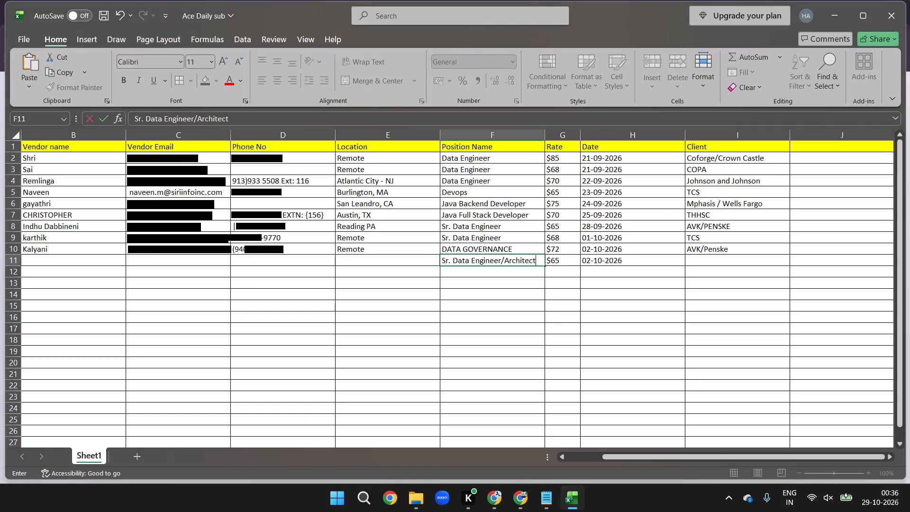
{"action": "double_click", "coordinate": [399, 261]}
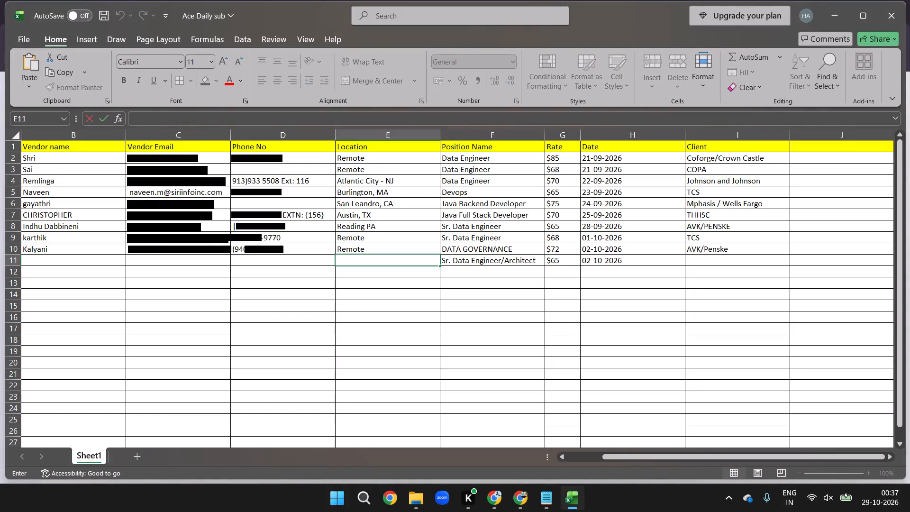
{"action": "key", "text": "ctrl+v"}
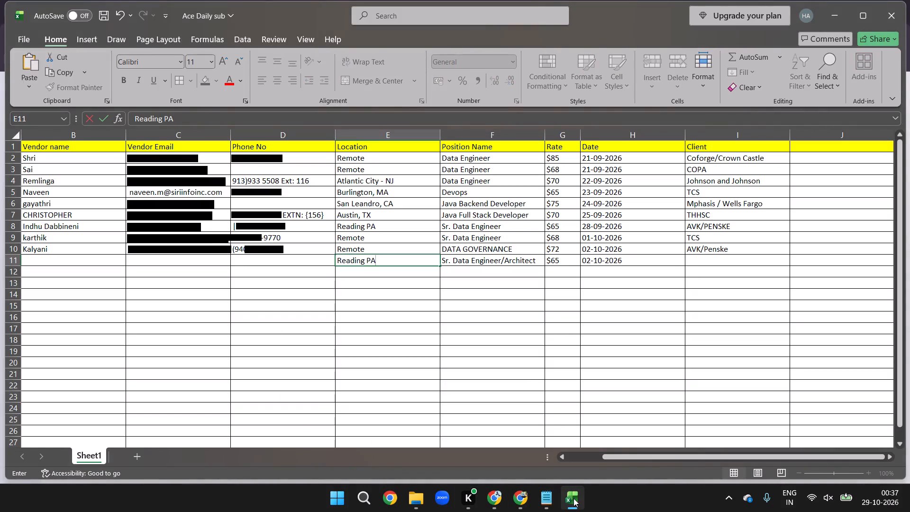
{"action": "left_click", "coordinate": [574, 498]}
{"action": "scroll", "coordinate": [345, 320], "scroll_direction": "down", "scroll_amount": 7}
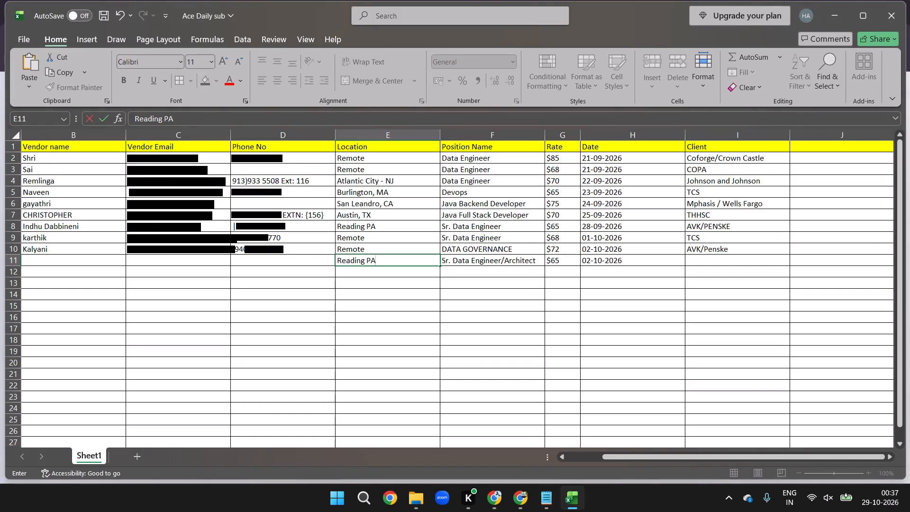
{"action": "double_click", "coordinate": [191, 261]}
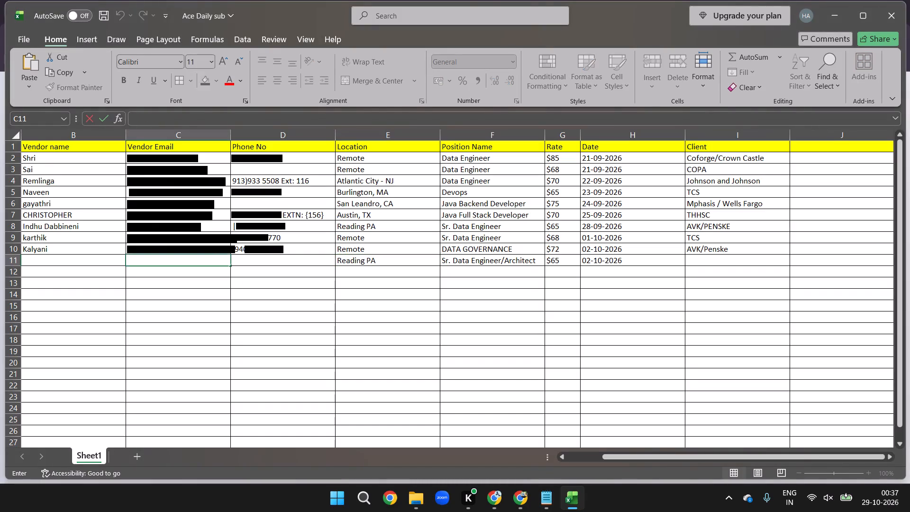
{"action": "key", "text": "ctrl+v"}
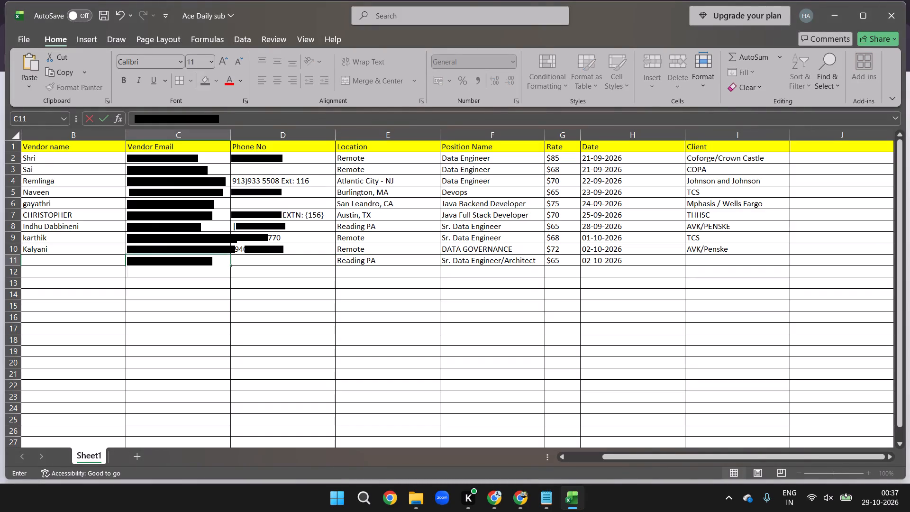
{"action": "key", "text": "BackSpace"}
Copy the name part at the start of the email address in C11 into the Vendor name cell B11.
{"action": "left_click_drag", "start_coordinate": [155, 260], "coordinate": [103, 261]}
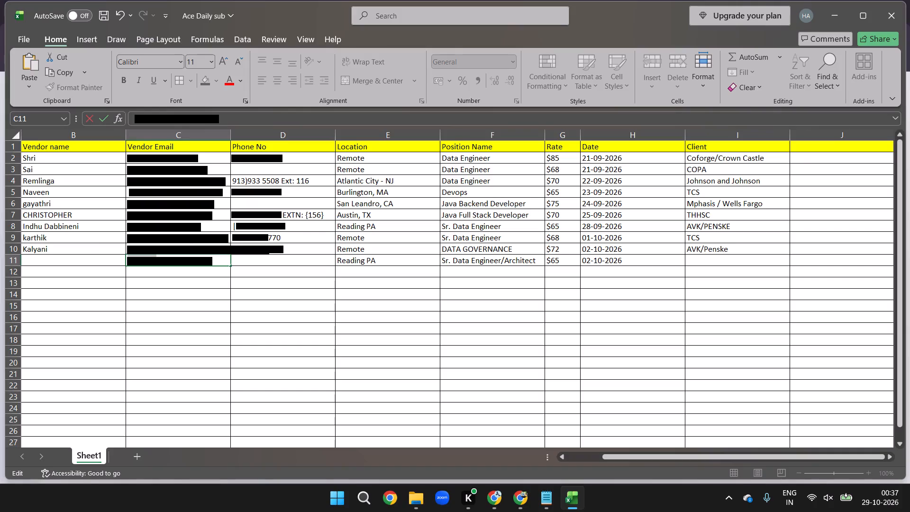
{"action": "key", "text": "ctrl+c"}
{"action": "double_click", "coordinate": [74, 260]}
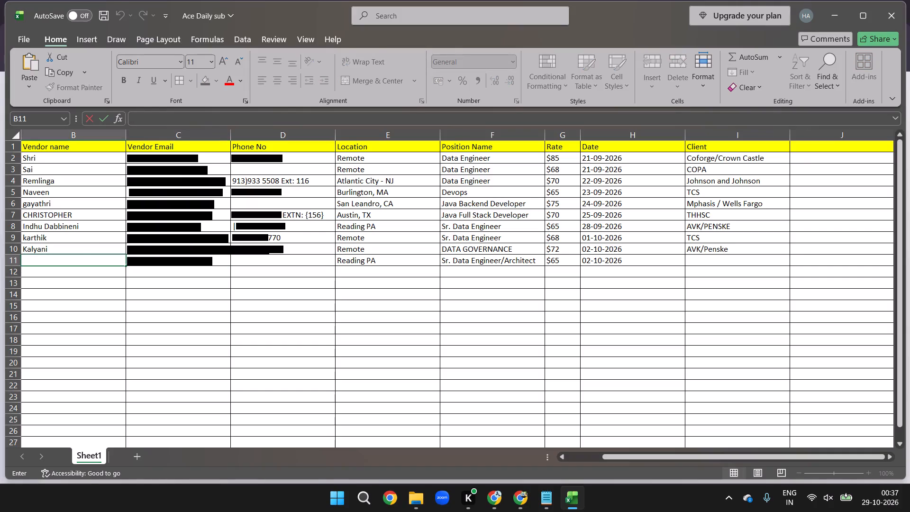
{"action": "key", "text": "ctrl+v"}
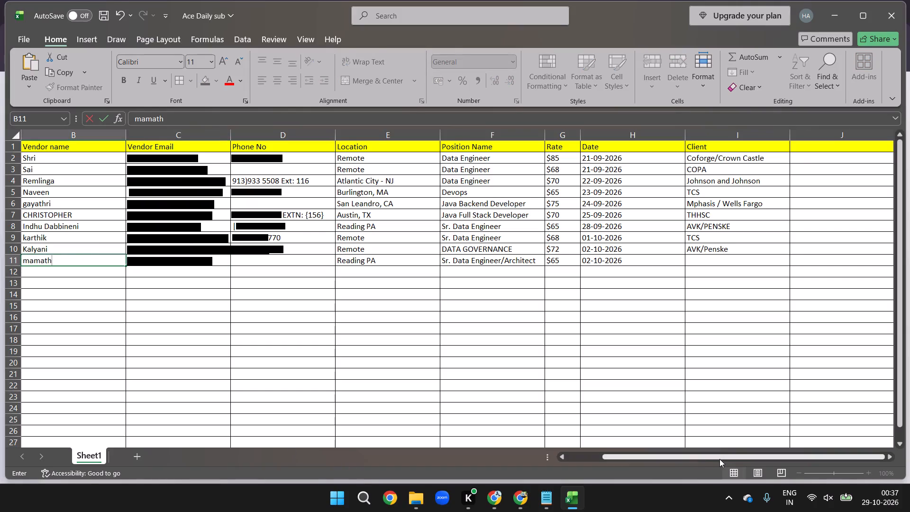
Copy the consultant names from A8:A10 into the Consultant Name cells A11:A13.
{"action": "left_click_drag", "start_coordinate": [706, 457], "coordinate": [591, 456]}
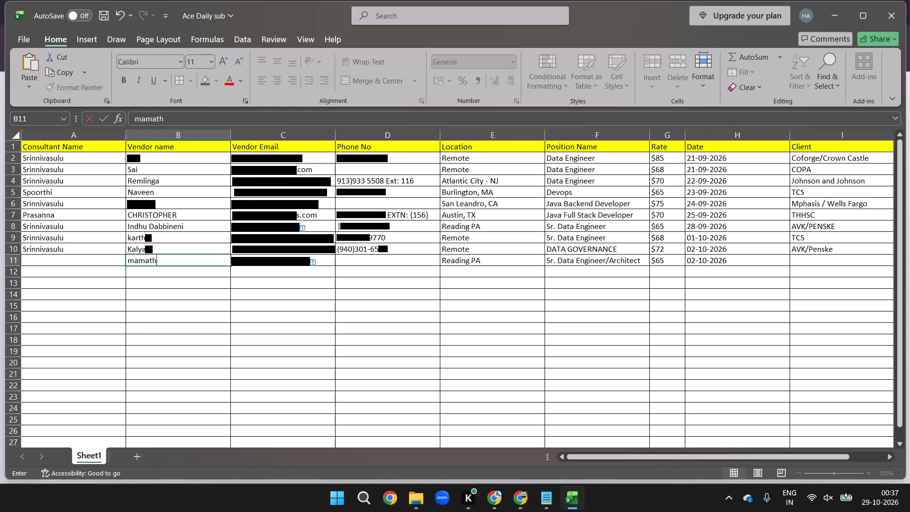
{"action": "left_click_drag", "start_coordinate": [30, 225], "coordinate": [35, 249]}
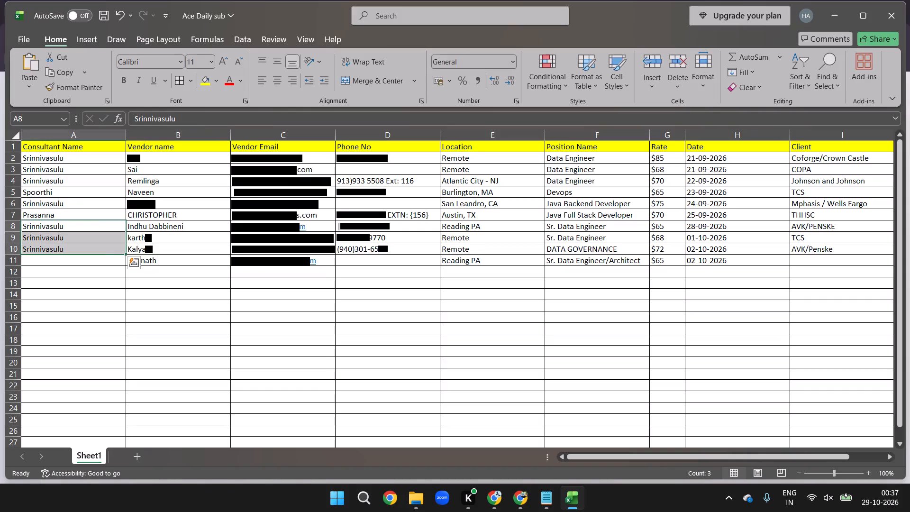
{"action": "key", "text": "ctrl+c"}
{"action": "left_click_drag", "start_coordinate": [36, 260], "coordinate": [32, 306]}
{"action": "key", "text": "ctrl+v"}
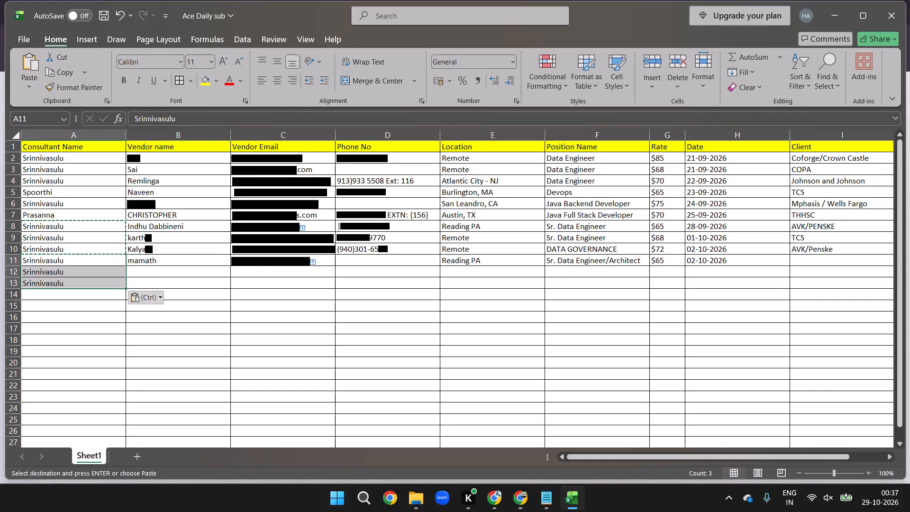
{"action": "left_click", "coordinate": [196, 311]}
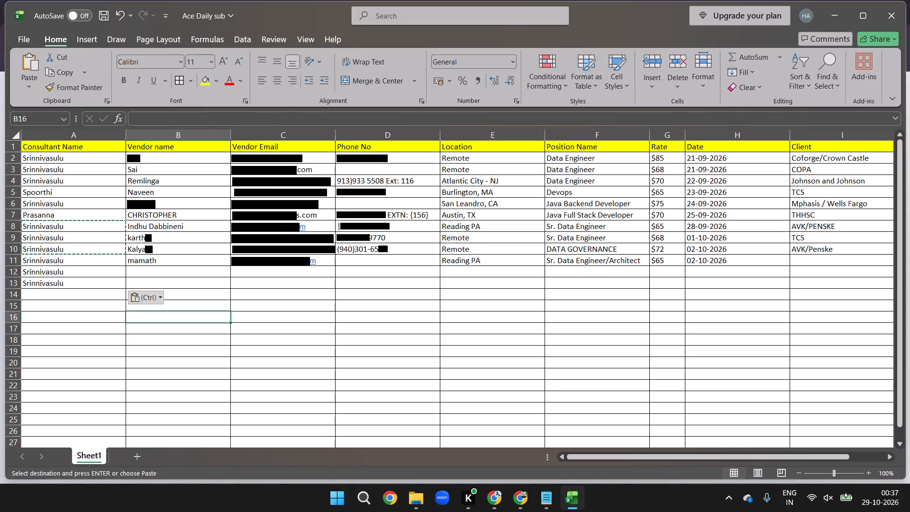
Copy the recruiter's direct phone number from the Gmail signature into Excel's Phone No cell D11, and return to the email.
{"action": "left_click", "coordinate": [570, 501]}
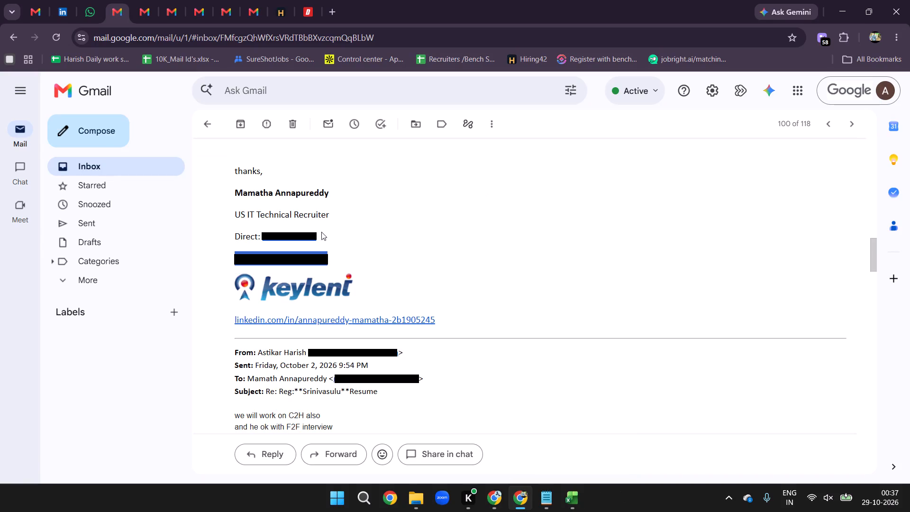
{"action": "left_click_drag", "start_coordinate": [321, 236], "coordinate": [263, 236]}
{"action": "right_click", "coordinate": [268, 236]}
{"action": "left_click", "coordinate": [314, 360]}
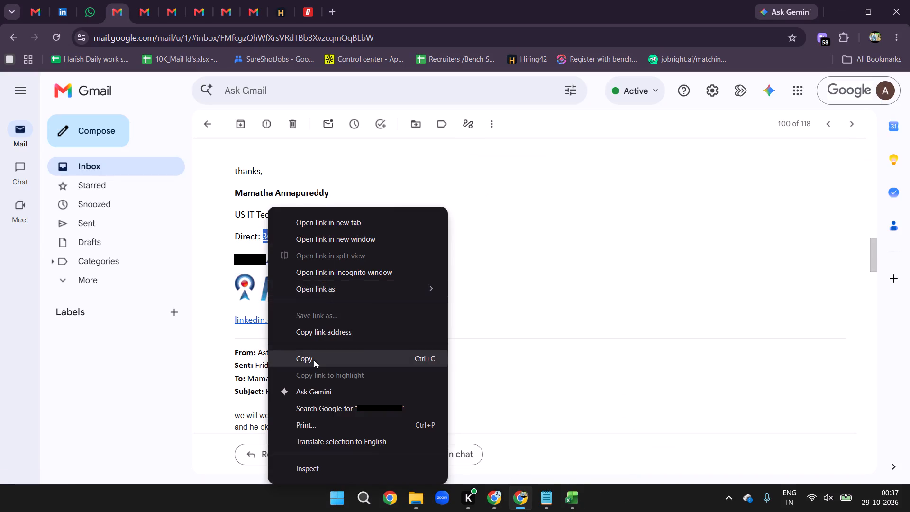
{"action": "left_click", "coordinate": [573, 496]}
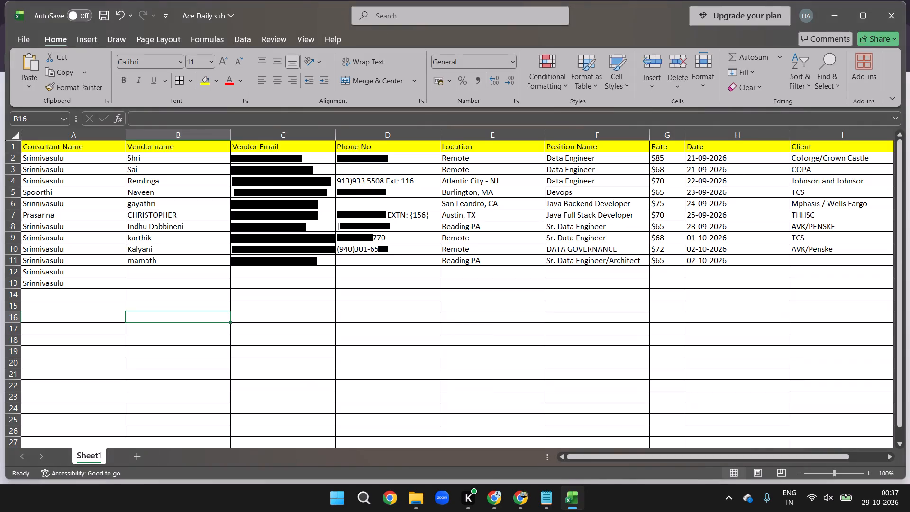
{"action": "double_click", "coordinate": [358, 259]}
{"action": "right_click", "coordinate": [358, 259]}
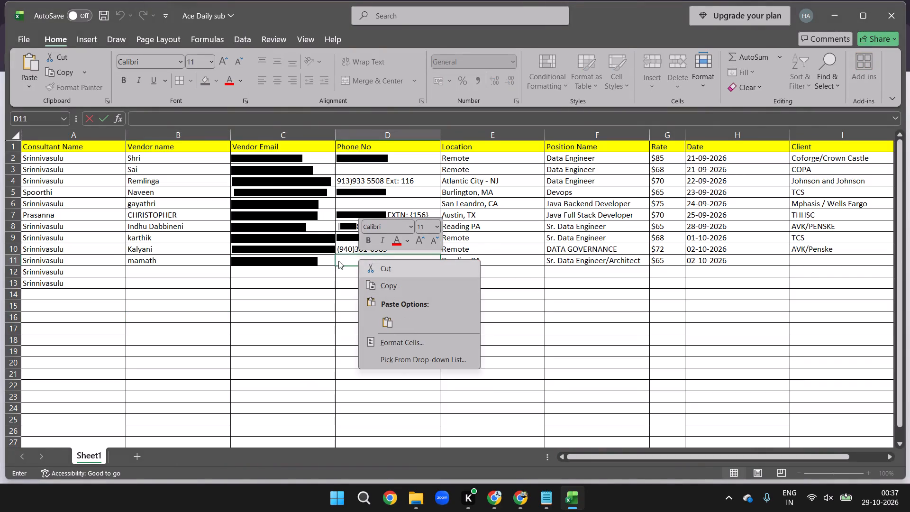
{"action": "left_click", "coordinate": [343, 258]}
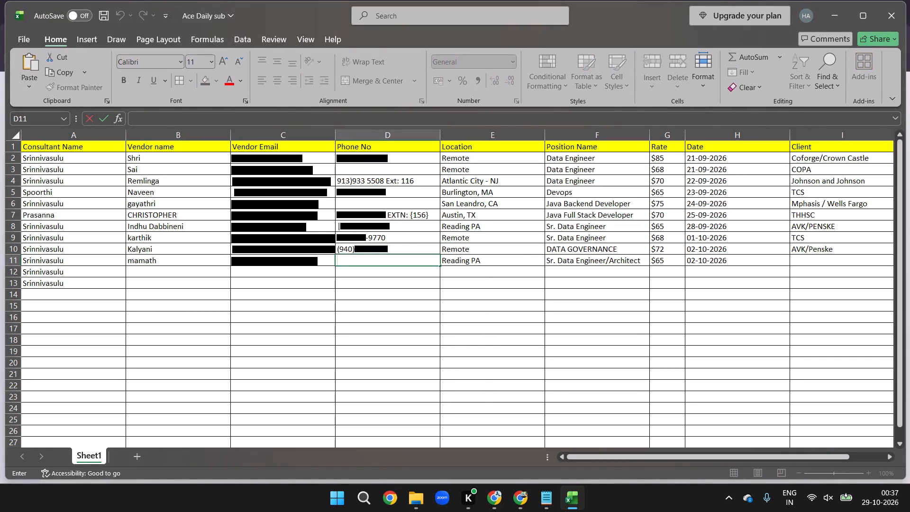
{"action": "key", "text": "ctrl+v"}
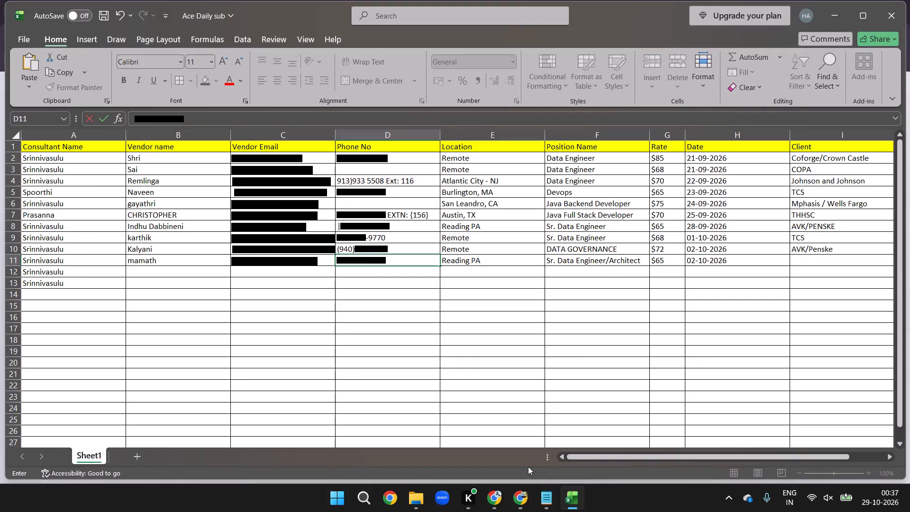
{"action": "left_click", "coordinate": [566, 508]}
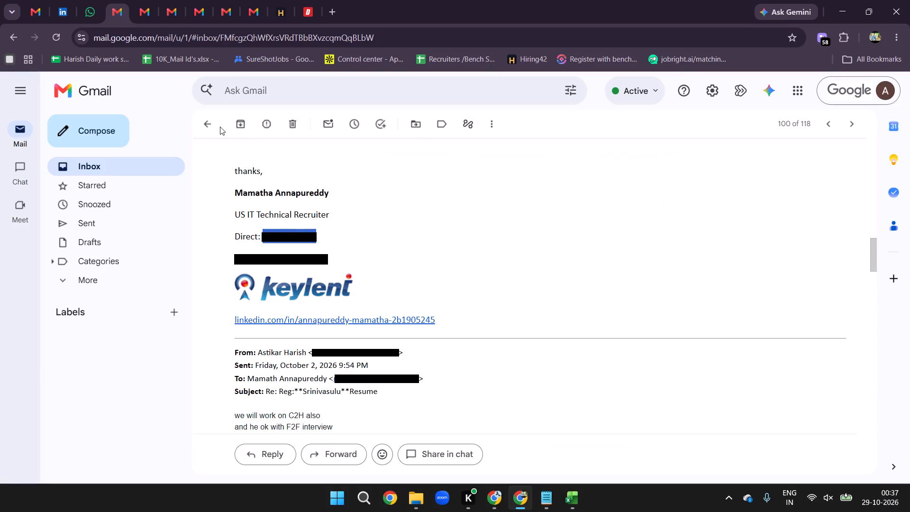
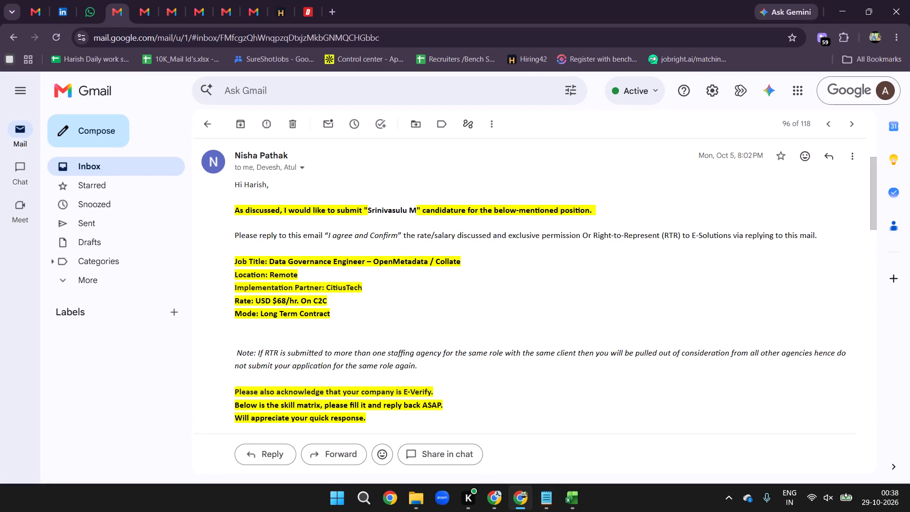
{"action": "left_click_drag", "start_coordinate": [269, 264], "coordinate": [434, 263]}
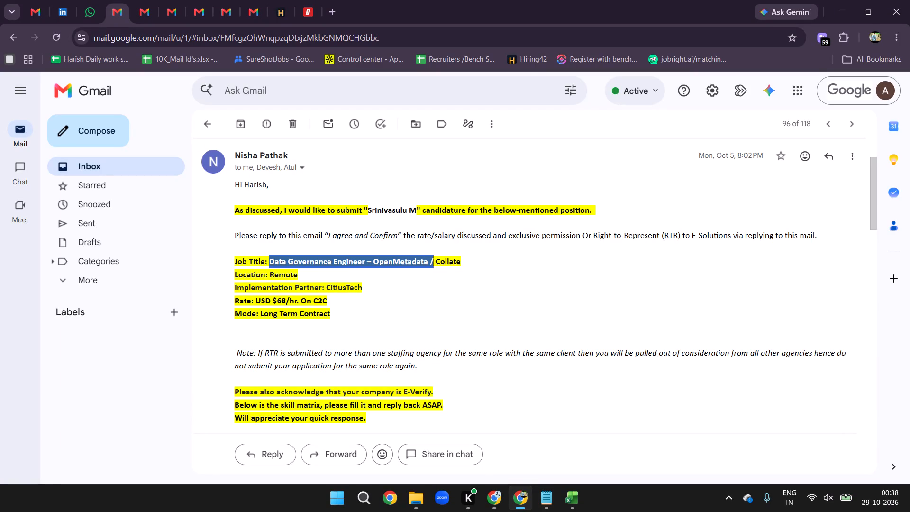
{"action": "left_click_drag", "start_coordinate": [434, 263], "coordinate": [463, 264]}
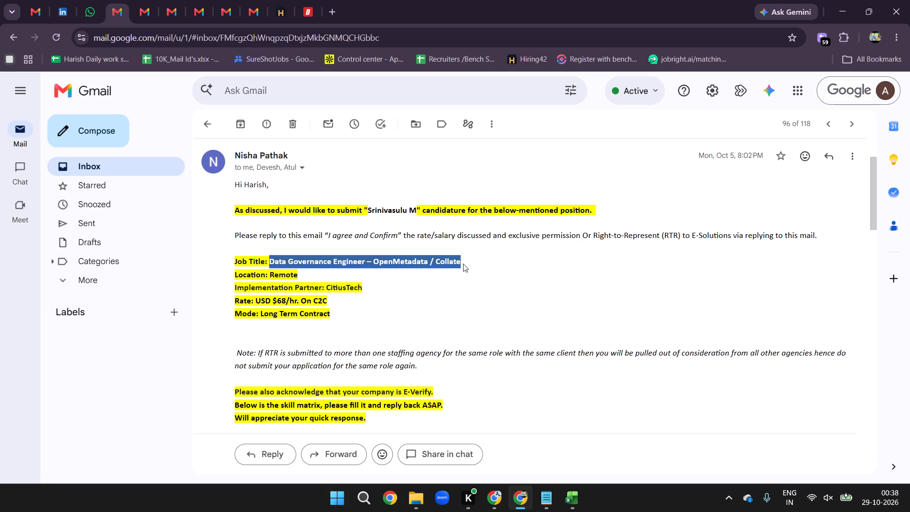
{"action": "key", "text": "ctrl+c"}
{"action": "left_click", "coordinate": [577, 494]}
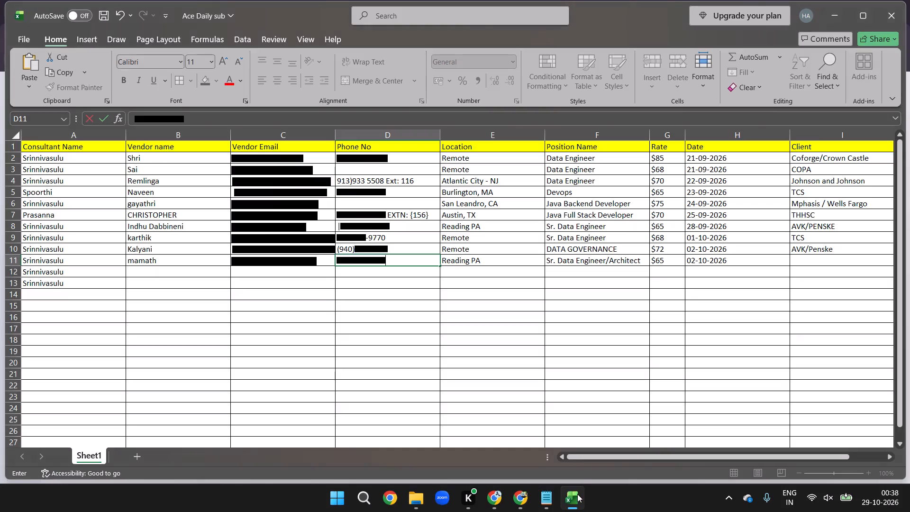
Paste the copied job title into the Position Name cell F12 and trim it to "Data Governance Engineer".
{"action": "double_click", "coordinate": [560, 272]}
{"action": "key", "text": "ctrl+v"}
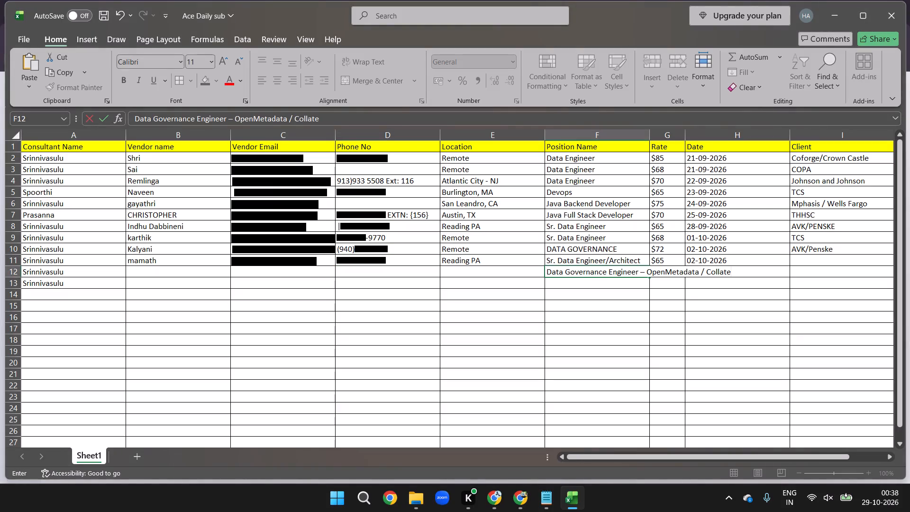
{"action": "left_click_drag", "start_coordinate": [638, 272], "coordinate": [748, 276]}
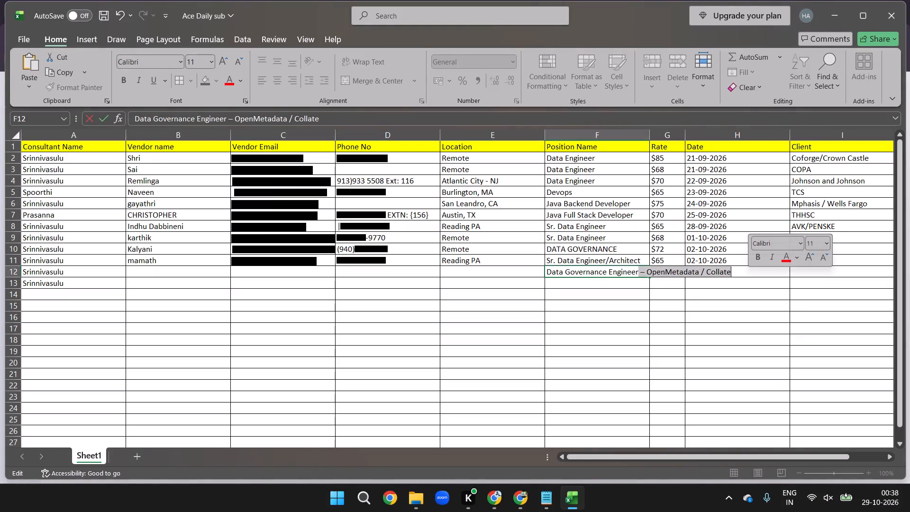
{"action": "key", "text": "BackSpace"}
{"action": "left_click", "coordinate": [603, 329]}
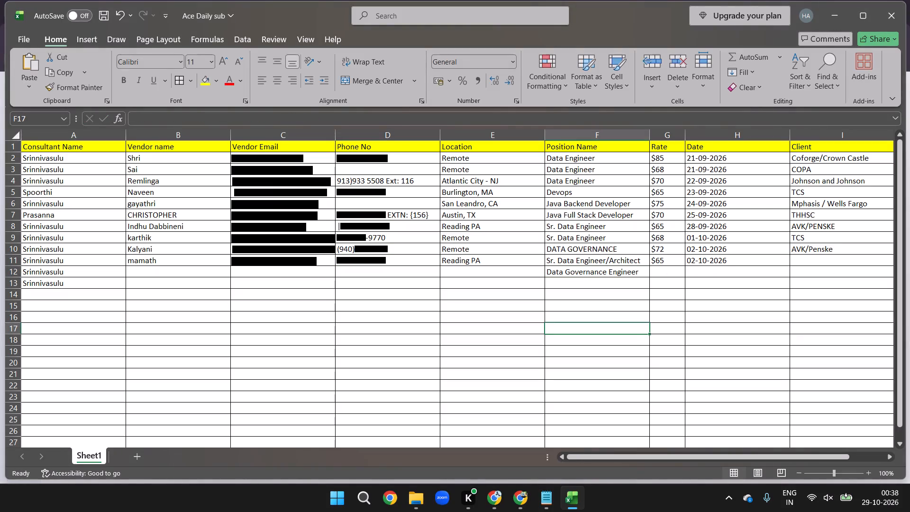
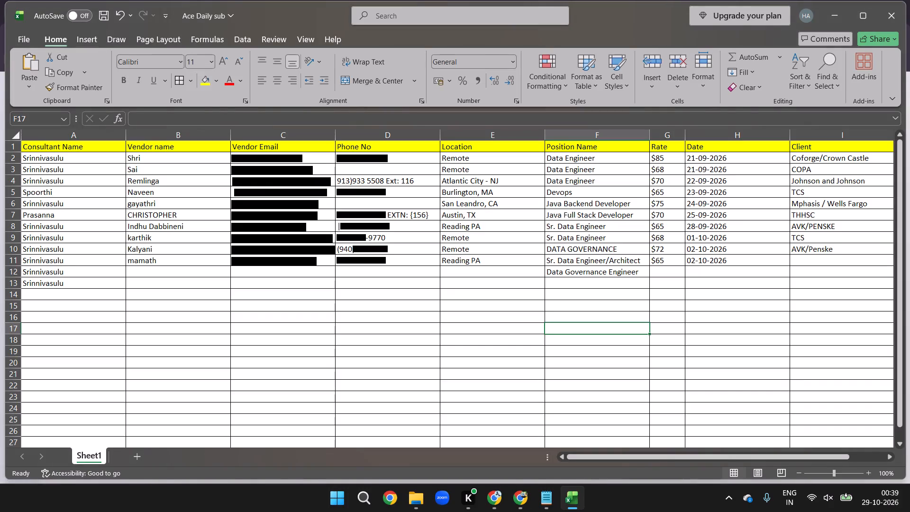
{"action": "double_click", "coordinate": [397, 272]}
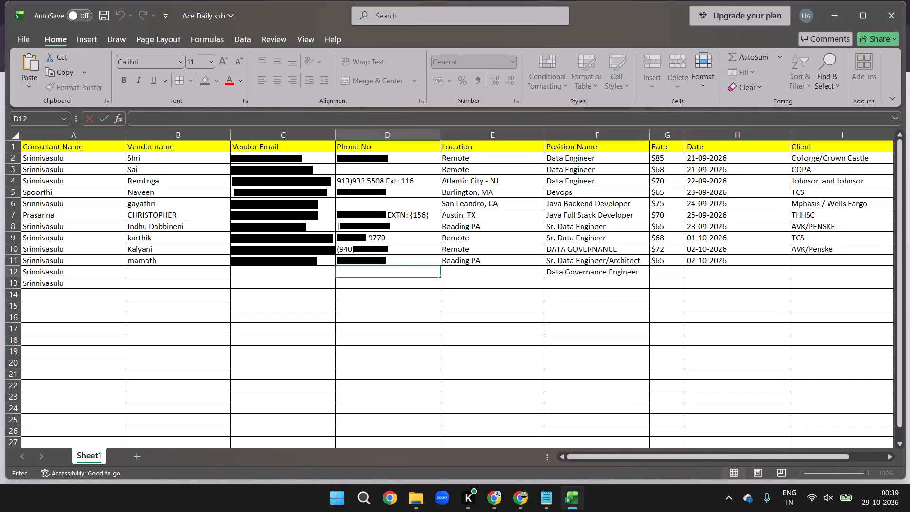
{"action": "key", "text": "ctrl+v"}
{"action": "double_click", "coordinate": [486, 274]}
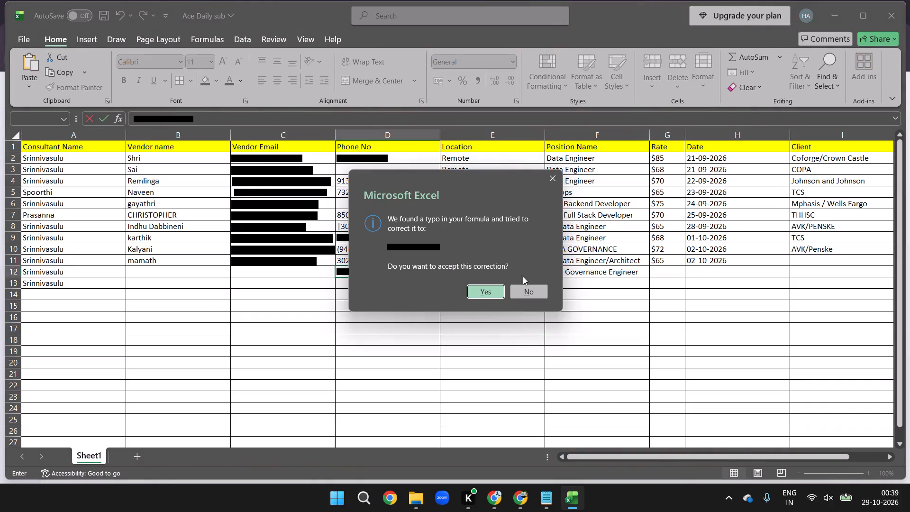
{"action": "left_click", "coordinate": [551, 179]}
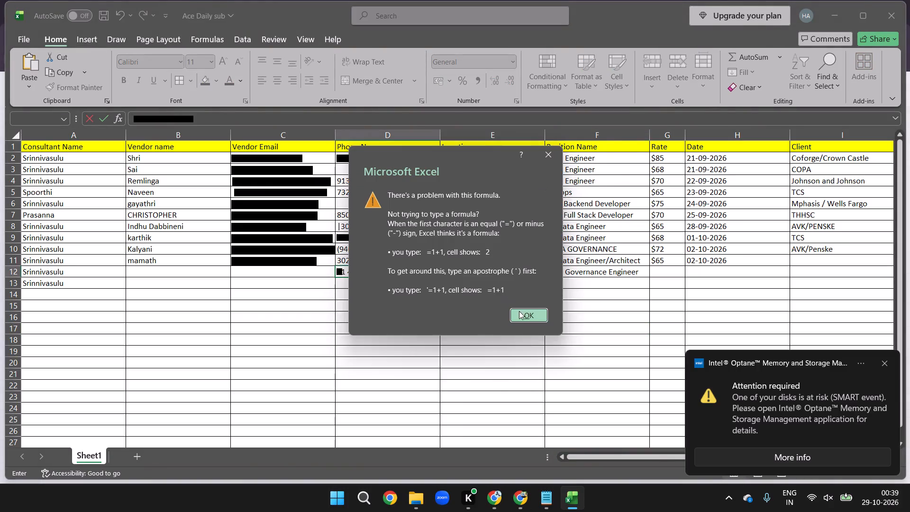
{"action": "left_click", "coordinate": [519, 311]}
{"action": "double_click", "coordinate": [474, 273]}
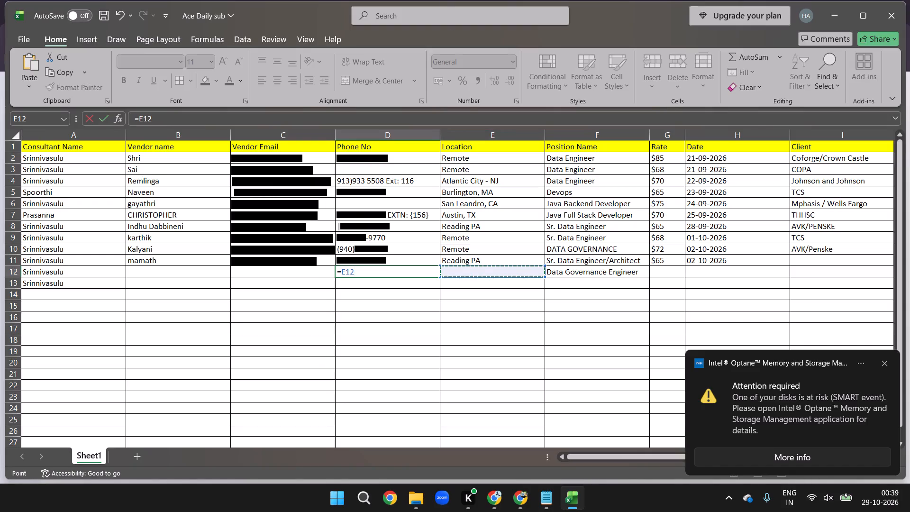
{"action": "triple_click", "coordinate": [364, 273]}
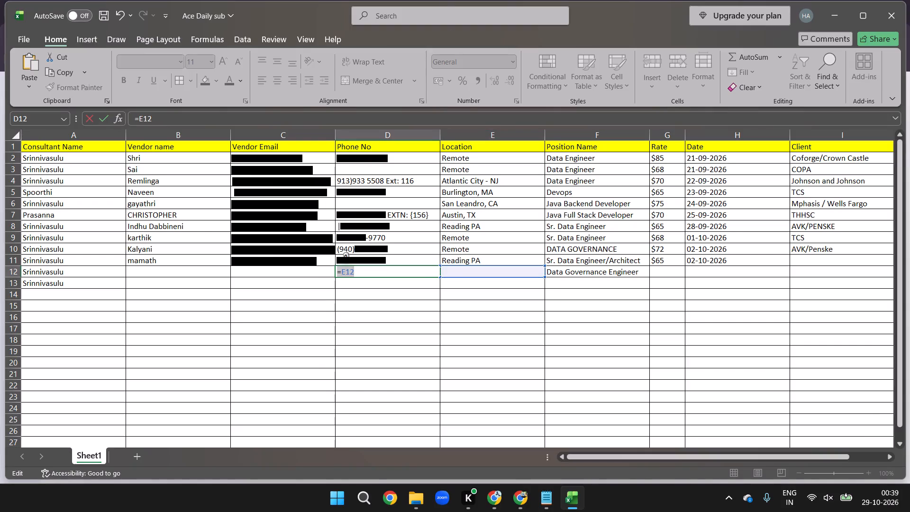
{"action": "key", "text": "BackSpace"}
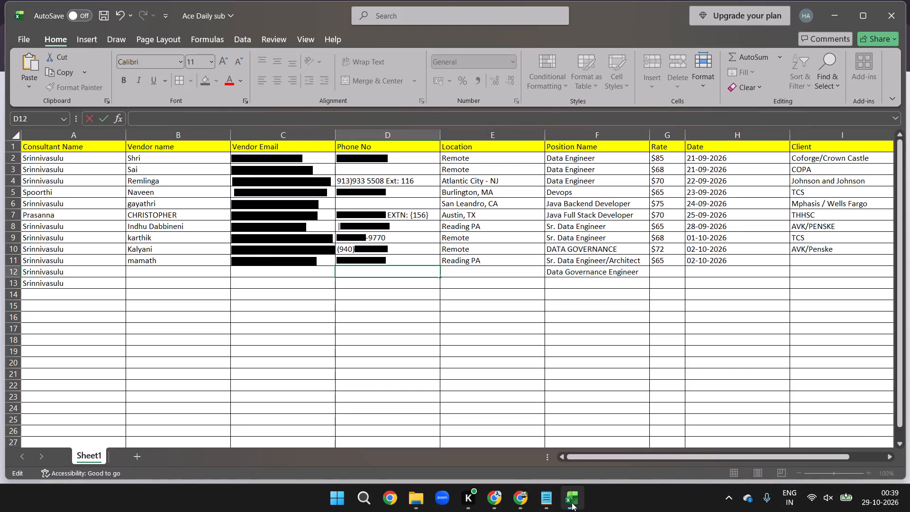
Paste the number into a new Chrome tab, cut it without its leading characters, close the tab and paste it into Excel cell D12.
{"action": "left_click", "coordinate": [569, 501]}
{"action": "left_click", "coordinate": [335, 11]}
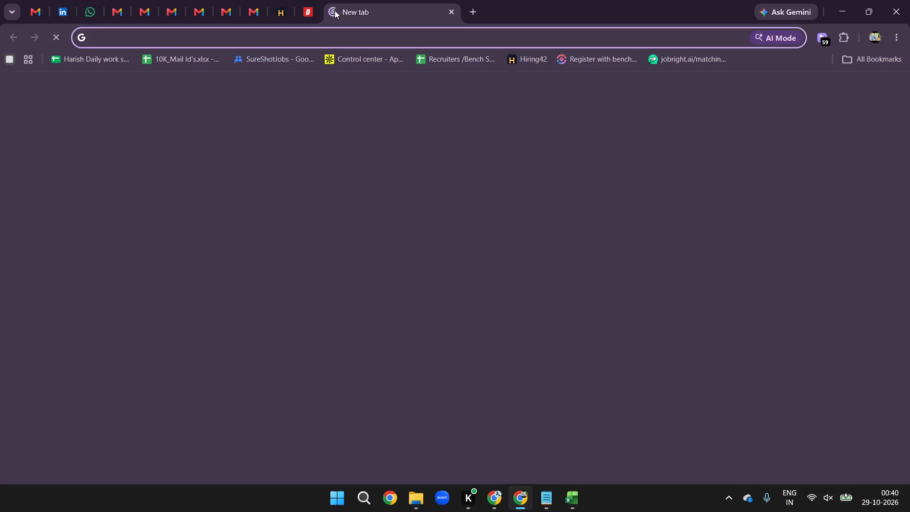
{"action": "key", "text": "ctrl+v"}
{"action": "triple_click", "coordinate": [196, 40]}
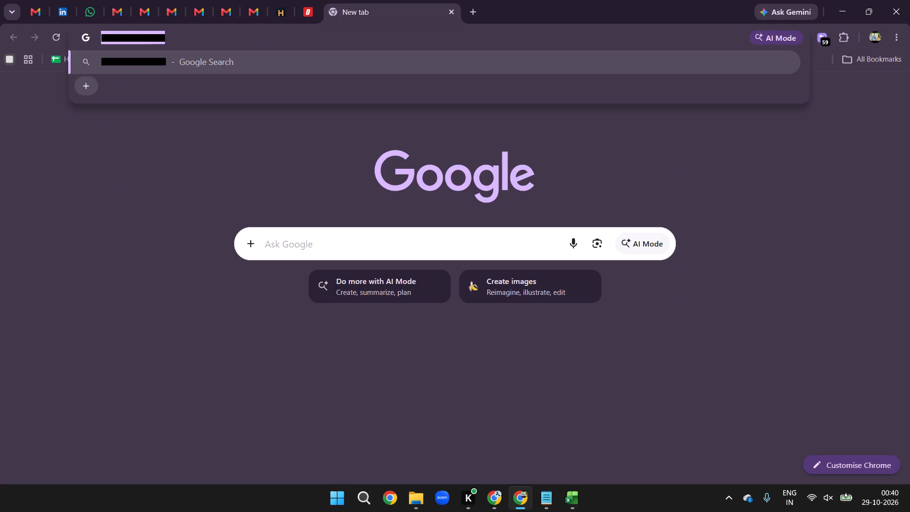
{"action": "left_click", "coordinate": [194, 39]}
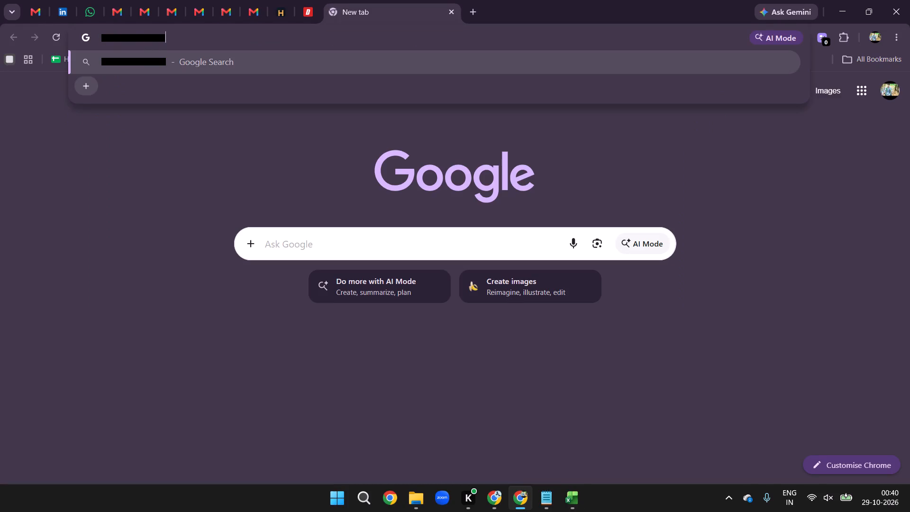
{"action": "left_click_drag", "start_coordinate": [194, 39], "coordinate": [117, 39]}
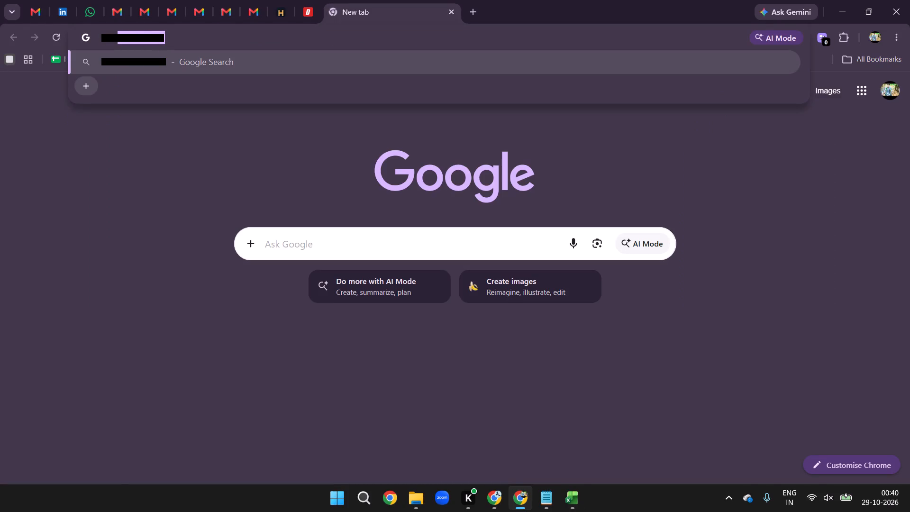
{"action": "left_click_drag", "start_coordinate": [117, 39], "coordinate": [115, 39]}
{"action": "key", "text": "ctrl+x"}
{"action": "middle_click", "coordinate": [361, 0]}
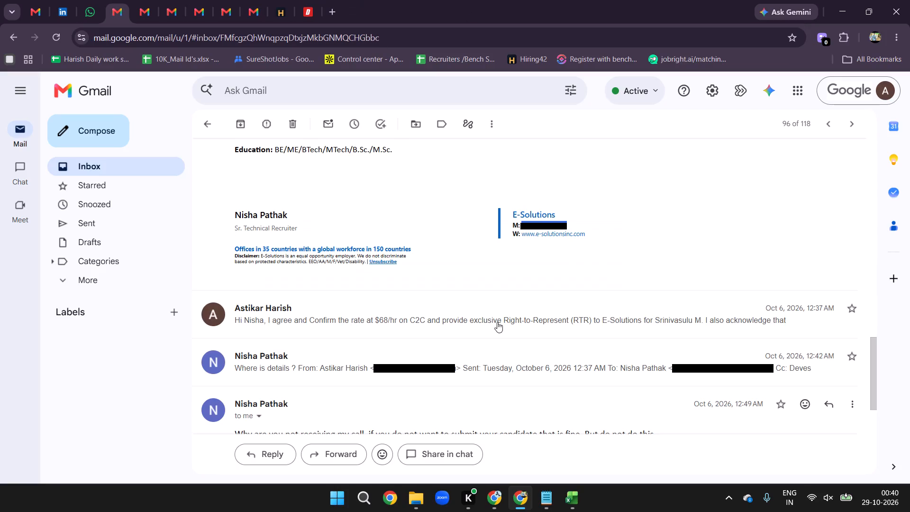
{"action": "left_click", "coordinate": [579, 502]}
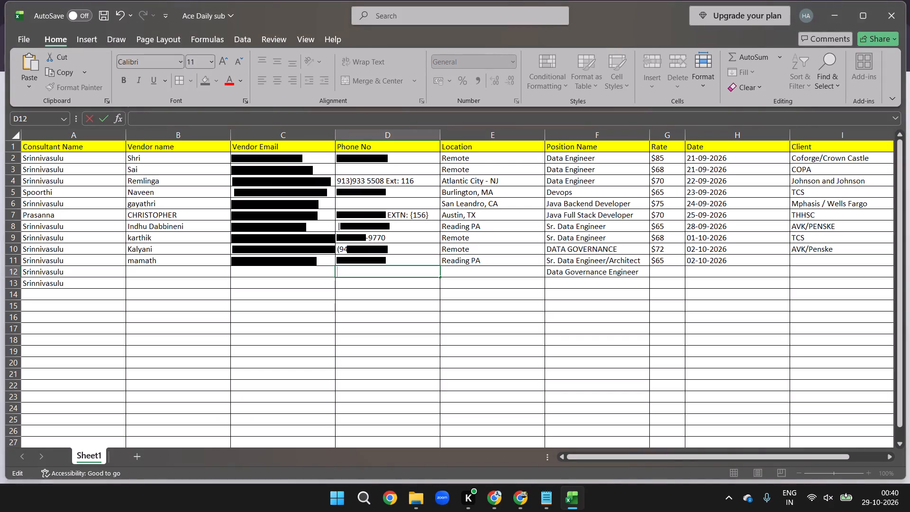
{"action": "key", "text": "ctrl+v"}
Fill row 12 with Remote as the Location in E12 and $68 as the Rate in G12.
{"action": "double_click", "coordinate": [454, 270]}
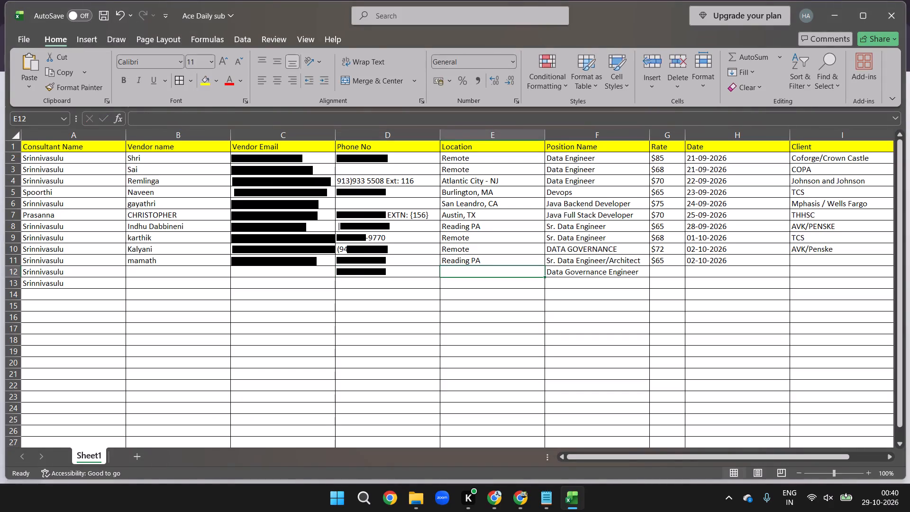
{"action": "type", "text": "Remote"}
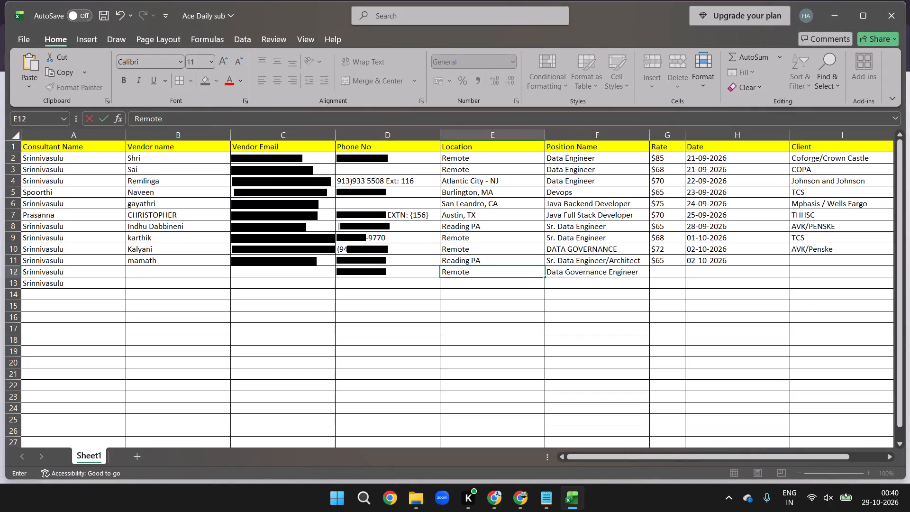
{"action": "double_click", "coordinate": [664, 272]}
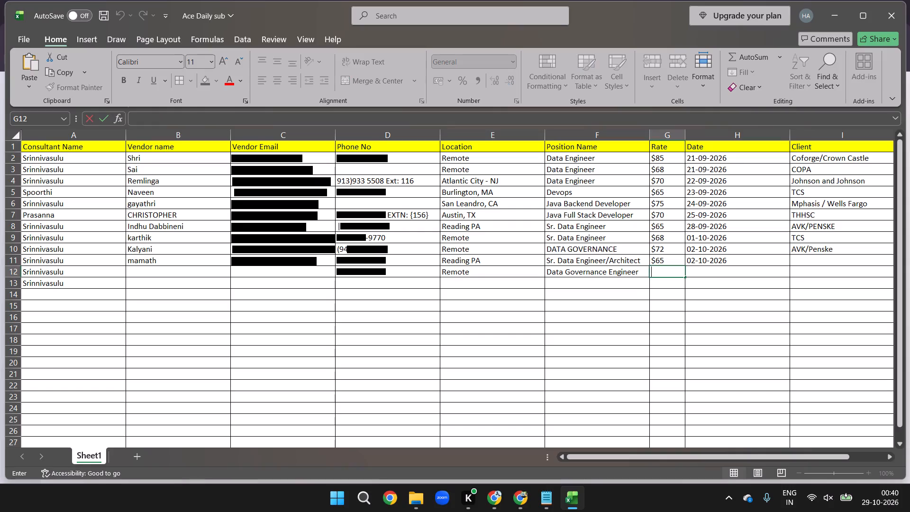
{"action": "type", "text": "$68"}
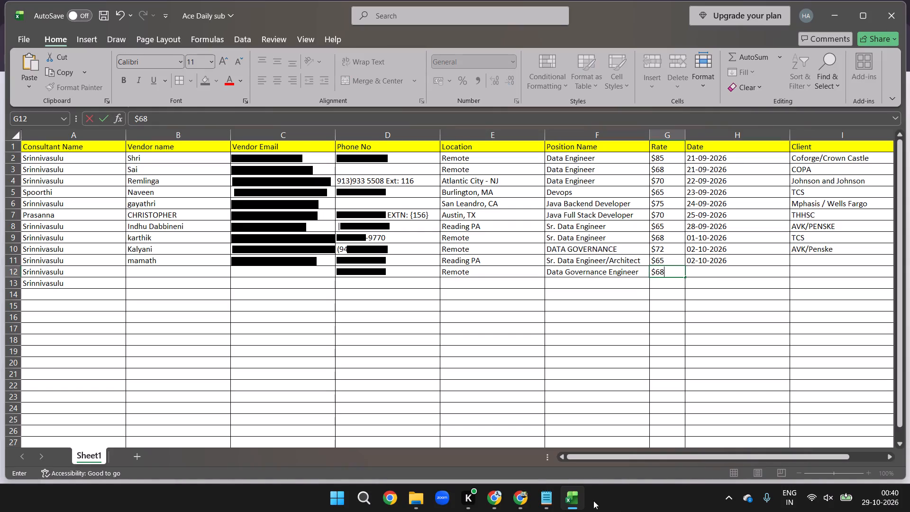
Check the date of the recruiter's first message in Chrome, and enter 05-09-2026 in the Excel Date cell H12.
{"action": "left_click", "coordinate": [576, 501]}
{"action": "scroll", "coordinate": [725, 350], "scroll_direction": "up", "scroll_amount": 4}
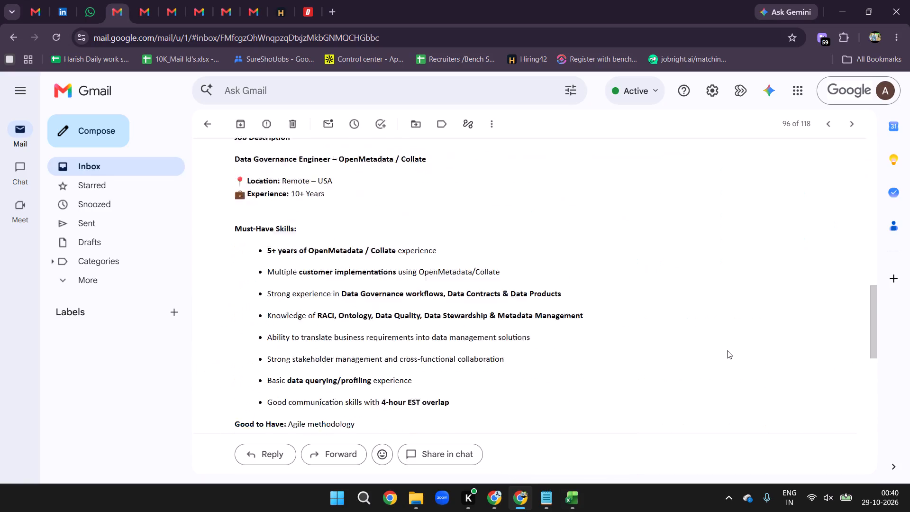
{"action": "scroll", "coordinate": [727, 350], "scroll_direction": "up", "scroll_amount": 14}
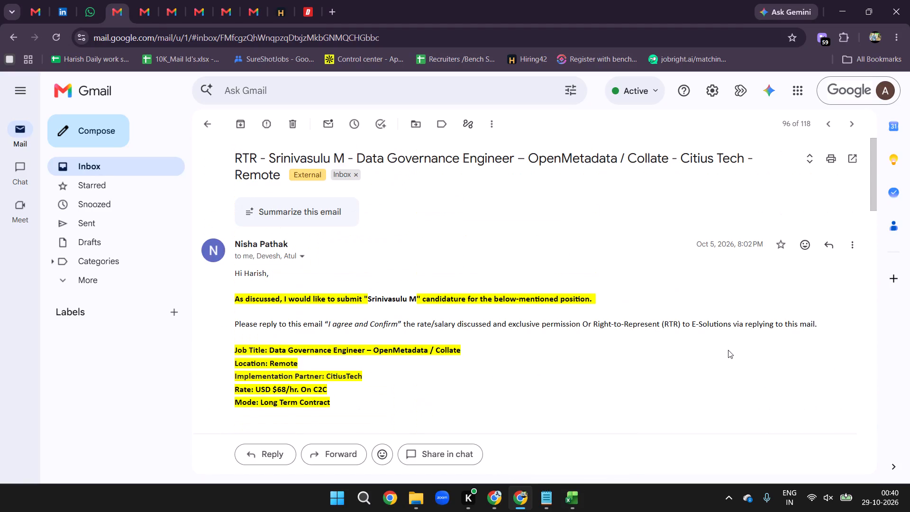
{"action": "scroll", "coordinate": [728, 350], "scroll_direction": "down", "scroll_amount": 4}
{"action": "left_click", "coordinate": [569, 498]}
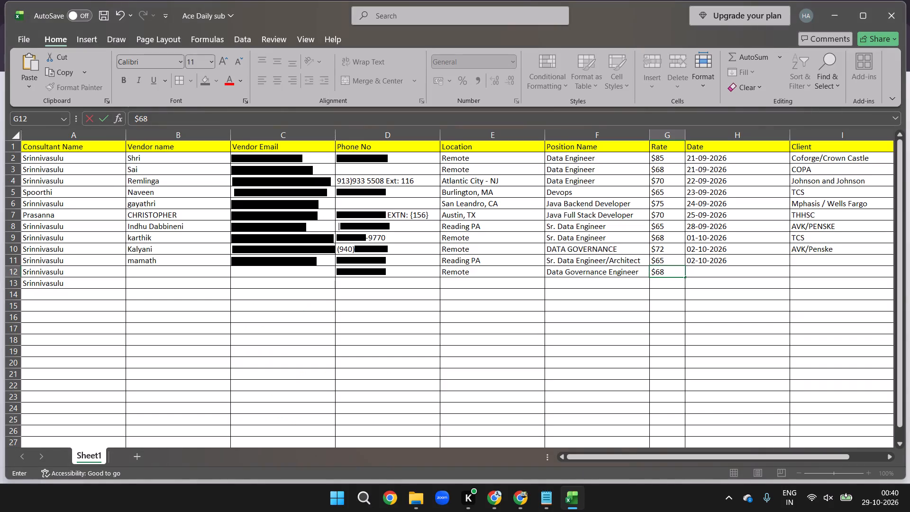
{"action": "double_click", "coordinate": [709, 274]}
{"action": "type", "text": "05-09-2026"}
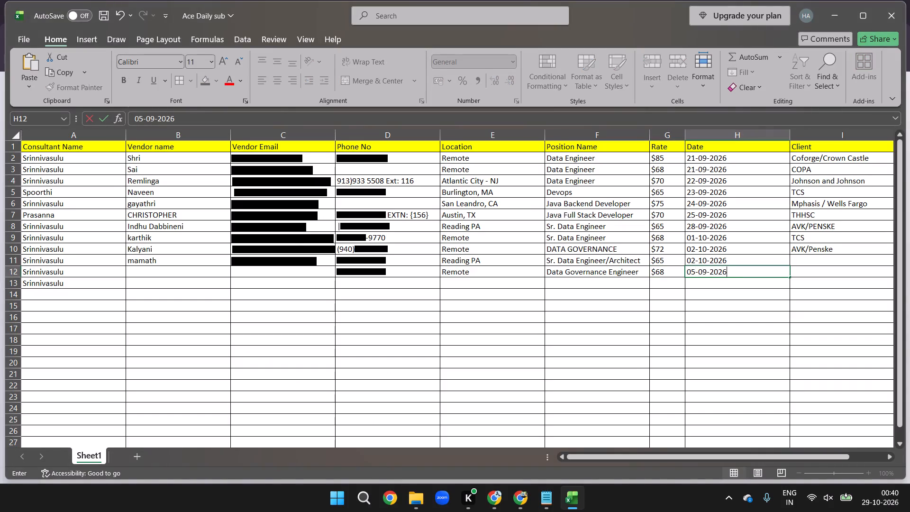
{"action": "left_click", "coordinate": [575, 503]}
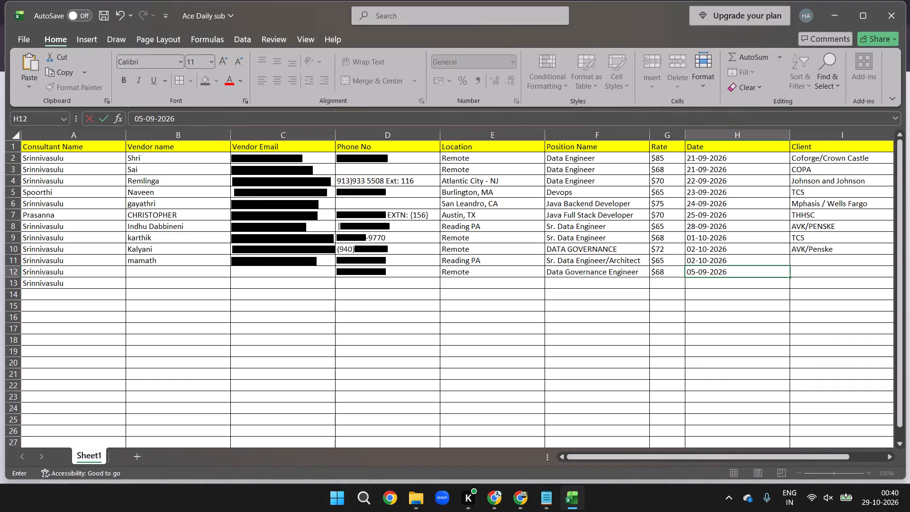
{"action": "double_click", "coordinate": [804, 274]}
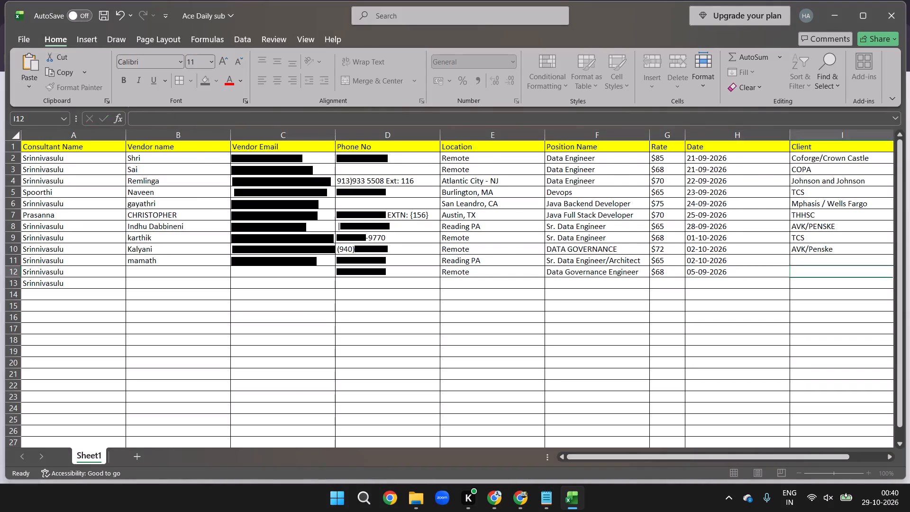
{"action": "key", "text": "ctrl+v"}
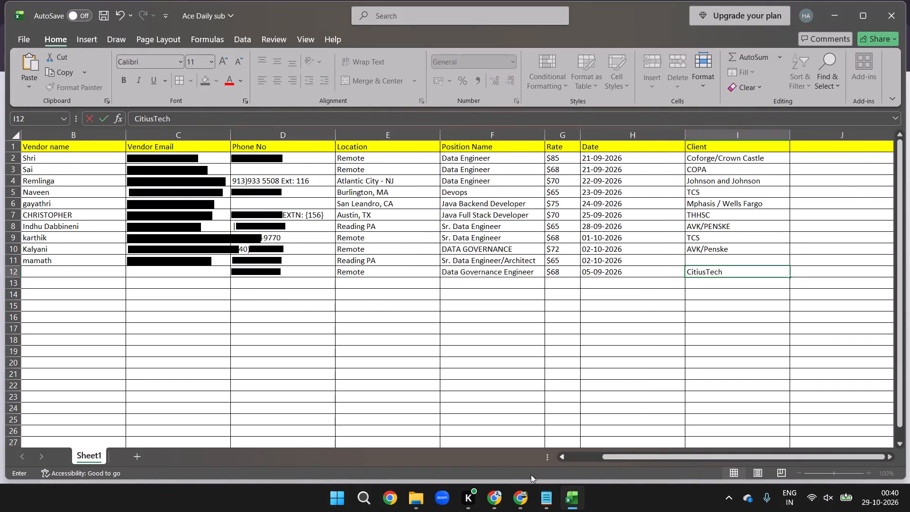
{"action": "left_click_drag", "start_coordinate": [663, 456], "coordinate": [582, 453]}
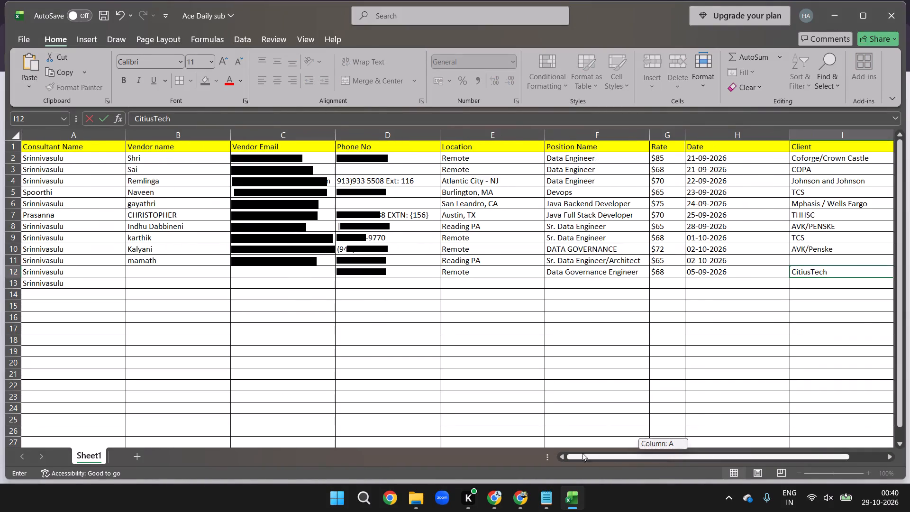
{"action": "left_click_drag", "start_coordinate": [582, 453], "coordinate": [573, 453]}
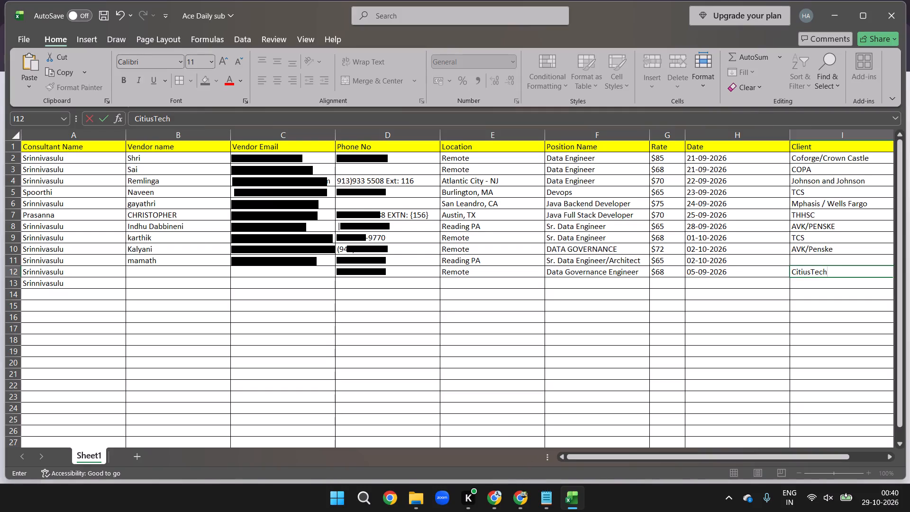
{"action": "left_click", "coordinate": [579, 495]}
{"action": "scroll", "coordinate": [387, 340], "scroll_direction": "down", "scroll_amount": 7}
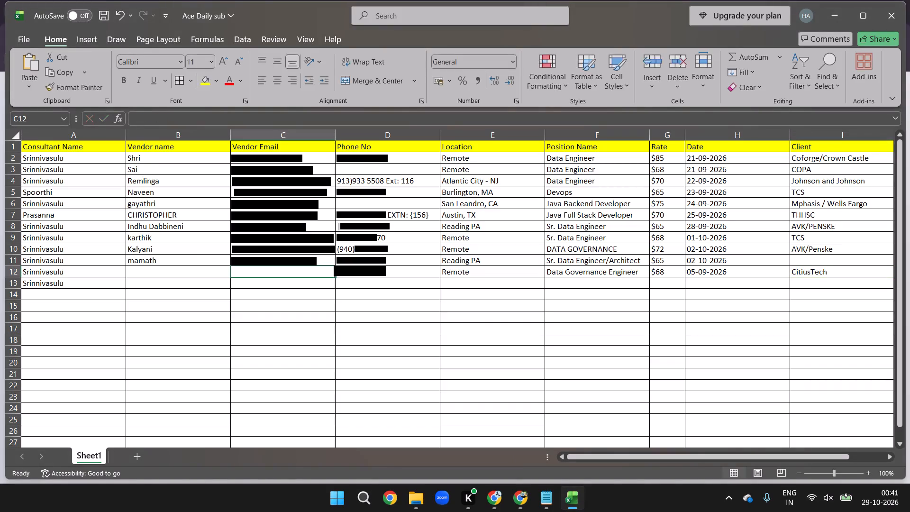
{"action": "key", "text": "ctrl+v"}
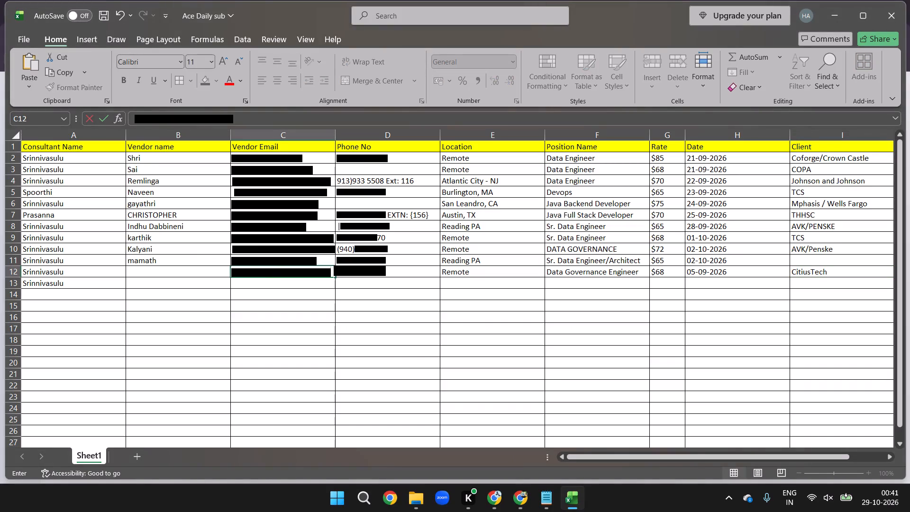
Copy the first name nisha from the start of the email address in C12 into the Vendor name cell B12.
{"action": "left_click_drag", "start_coordinate": [249, 273], "coordinate": [223, 273]}
{"action": "key", "text": "ctrl+c"}
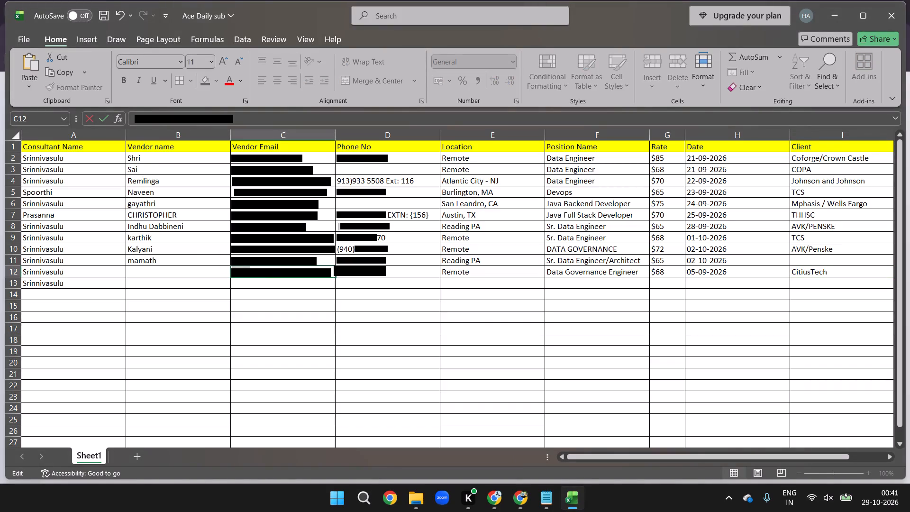
{"action": "double_click", "coordinate": [185, 271]}
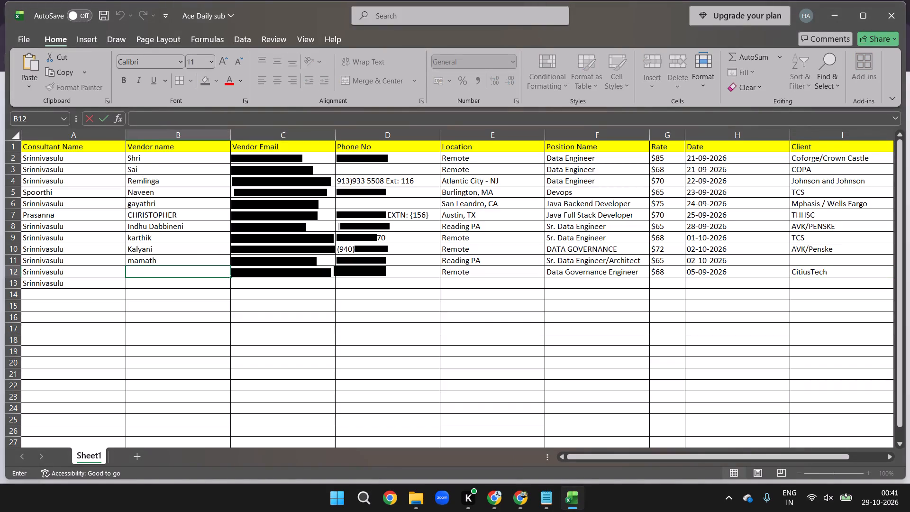
{"action": "key", "text": "ctrl+v"}
{"action": "left_click", "coordinate": [211, 319]}
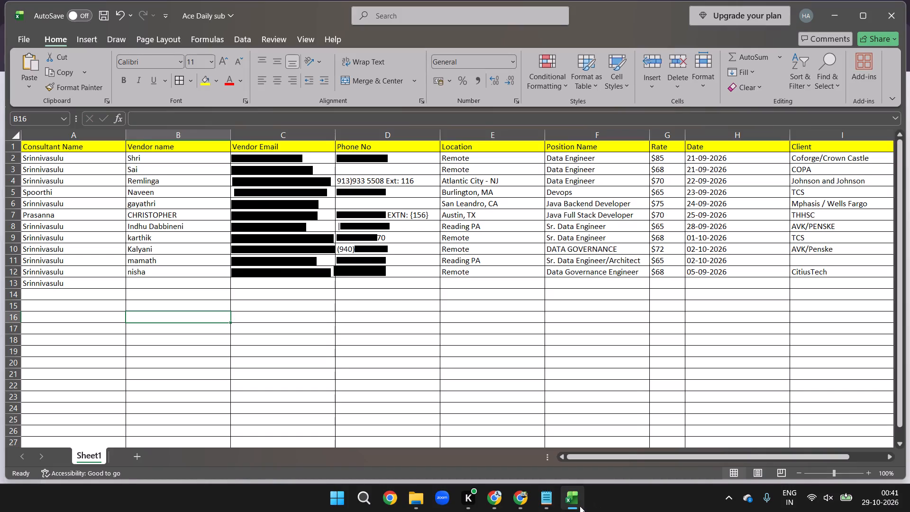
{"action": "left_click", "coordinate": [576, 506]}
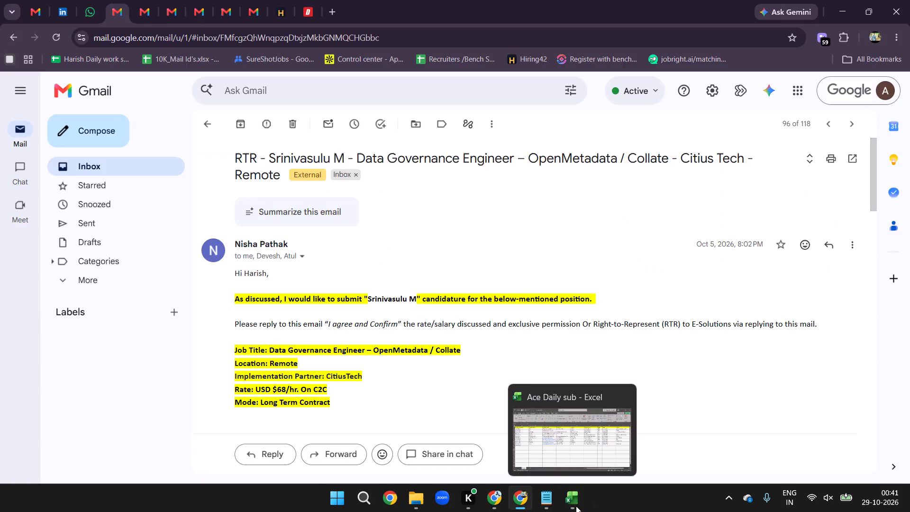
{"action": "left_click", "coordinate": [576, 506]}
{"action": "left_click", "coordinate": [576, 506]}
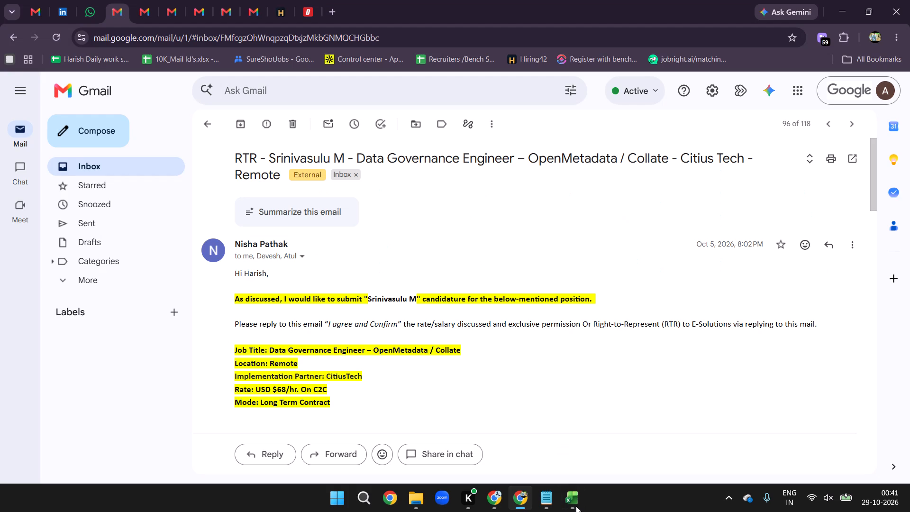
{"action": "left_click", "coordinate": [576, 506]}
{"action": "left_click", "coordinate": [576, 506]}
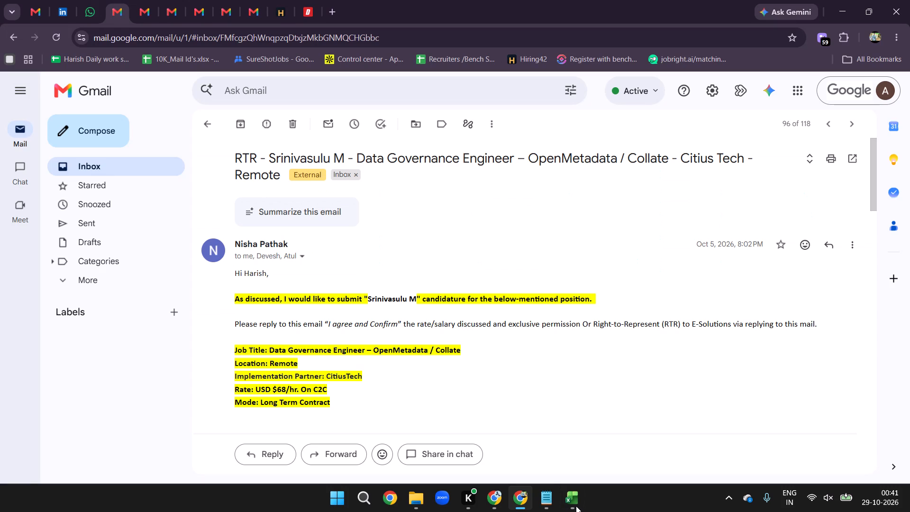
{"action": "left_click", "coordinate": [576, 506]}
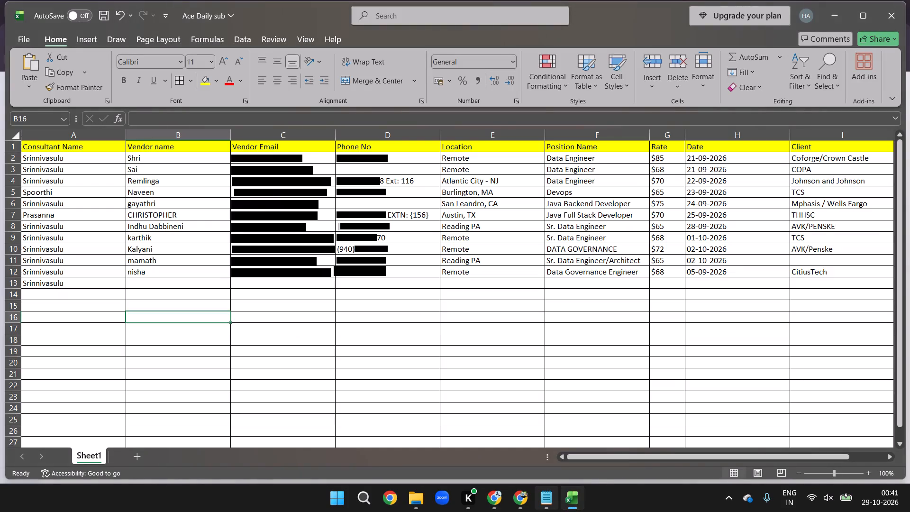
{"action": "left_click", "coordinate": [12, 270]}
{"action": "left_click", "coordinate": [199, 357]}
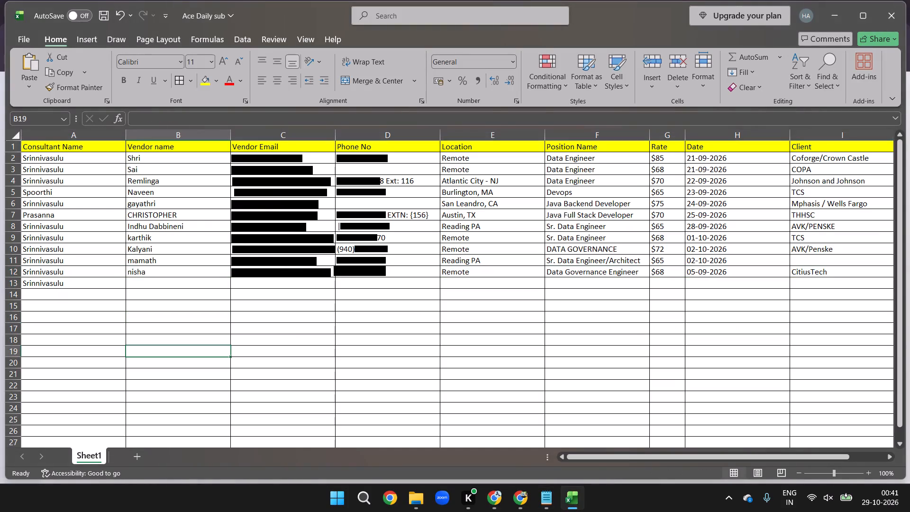
Switch back to the recruiter's Gmail message in Chrome.
{"action": "left_click", "coordinate": [564, 501]}
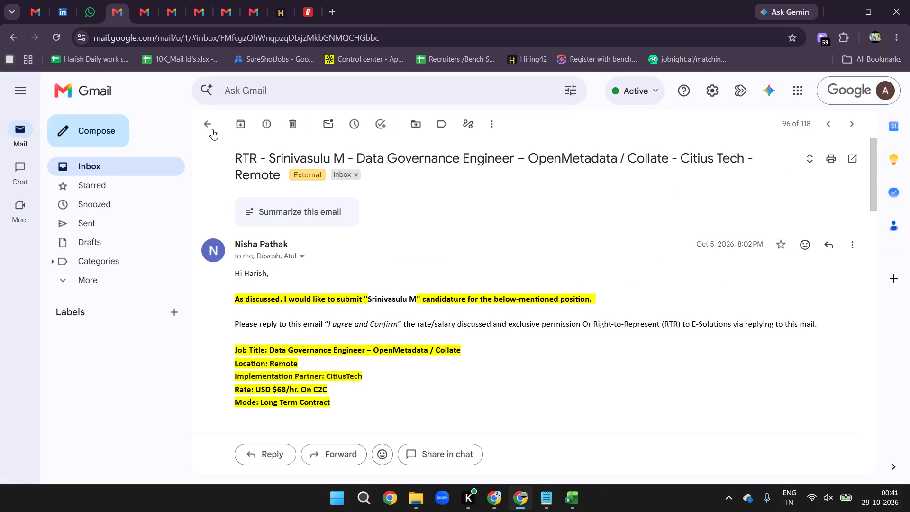
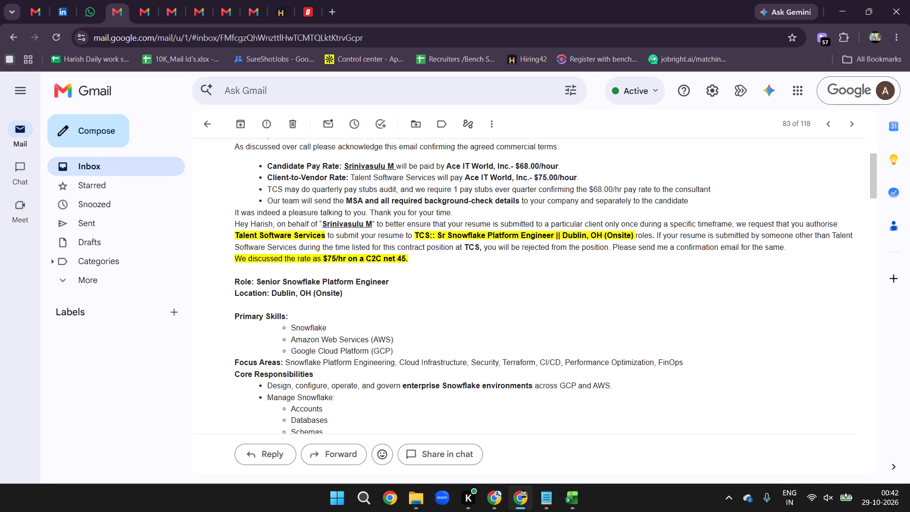
Copy "Senior Snowflake Platform" from the Role line of the RTR email into Position Name cell F13 of the Ace Daily sub workbook.
{"action": "left_click_drag", "start_coordinate": [258, 282], "coordinate": [355, 282]}
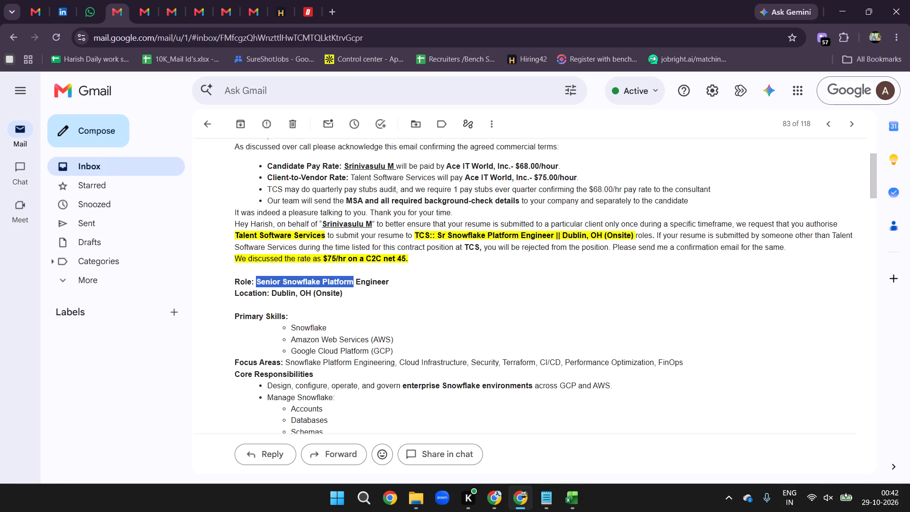
{"action": "left_click_drag", "start_coordinate": [355, 282], "coordinate": [354, 284]}
{"action": "key", "text": "ctrl+c"}
{"action": "left_click", "coordinate": [567, 496]}
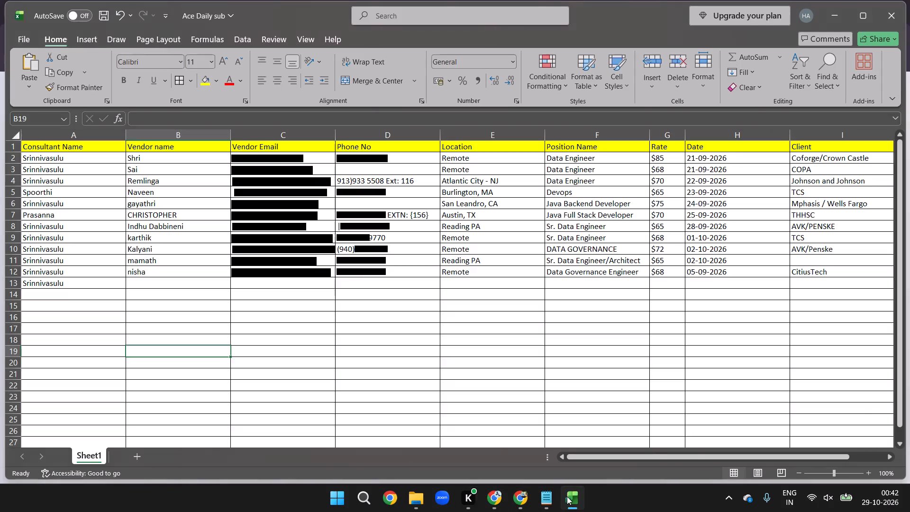
{"action": "double_click", "coordinate": [580, 285]}
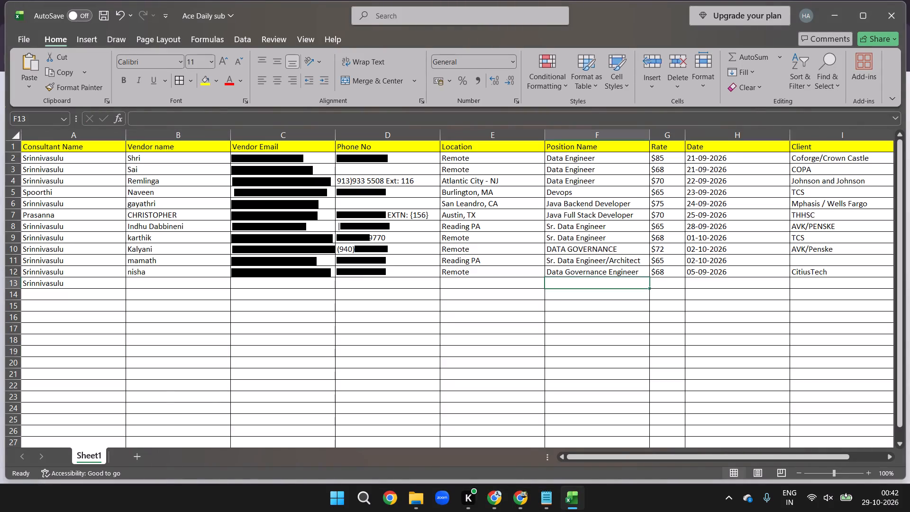
{"action": "key", "text": "ctrl+v"}
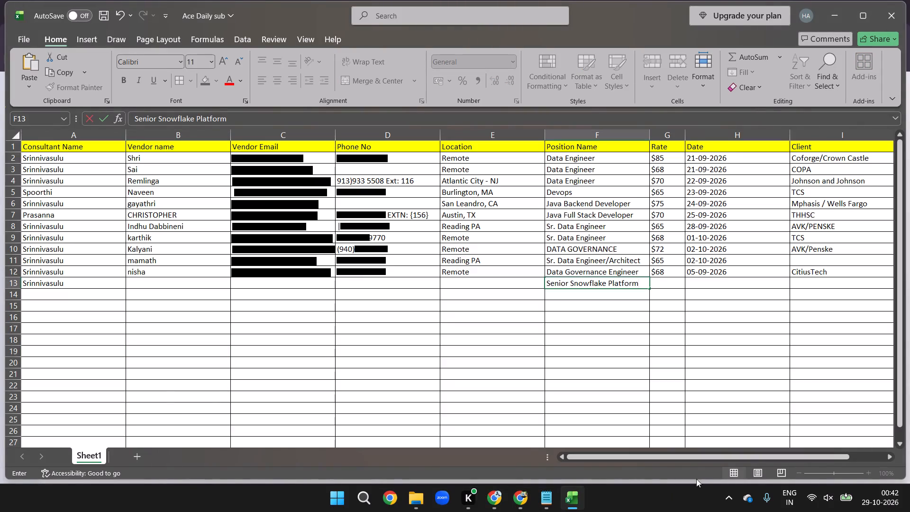
Review the commercial terms in the Snowflake RTR email, and open the empty Rate cell G13 in the workbook.
{"action": "left_click", "coordinate": [575, 505]}
{"action": "scroll", "coordinate": [617, 375], "scroll_direction": "up", "scroll_amount": 4}
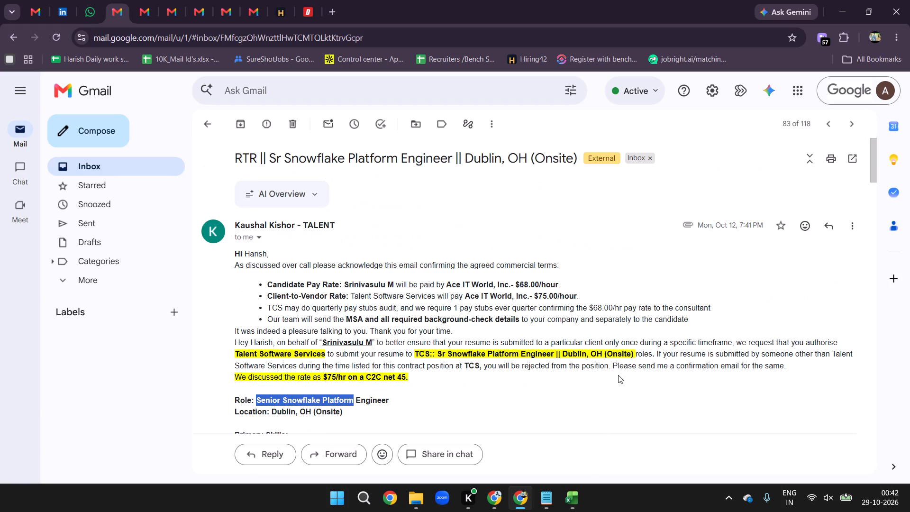
{"action": "scroll", "coordinate": [618, 375], "scroll_direction": "down", "scroll_amount": 1}
{"action": "left_click", "coordinate": [575, 494]}
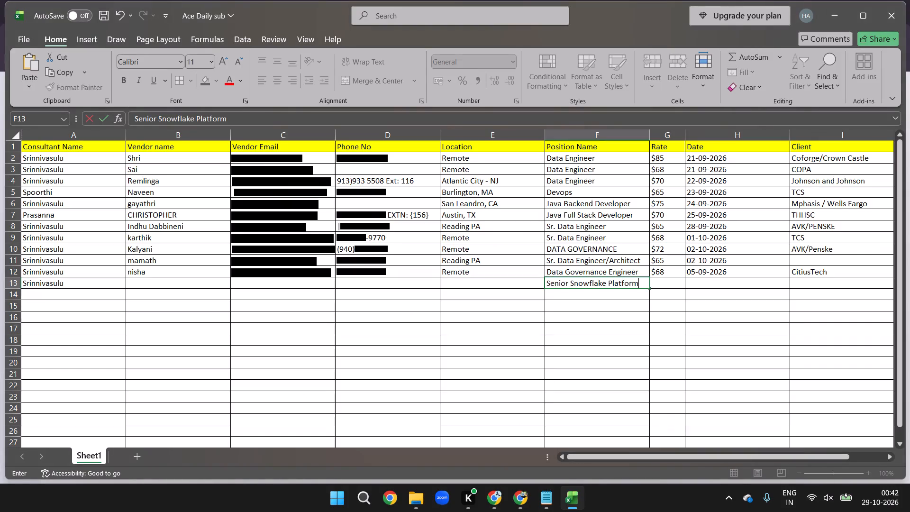
{"action": "double_click", "coordinate": [670, 283]}
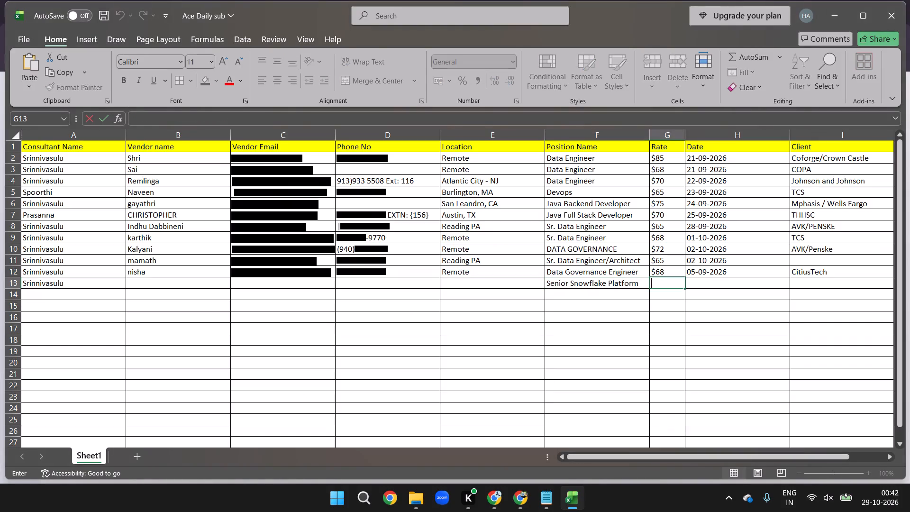
{"action": "left_click", "coordinate": [672, 321]}
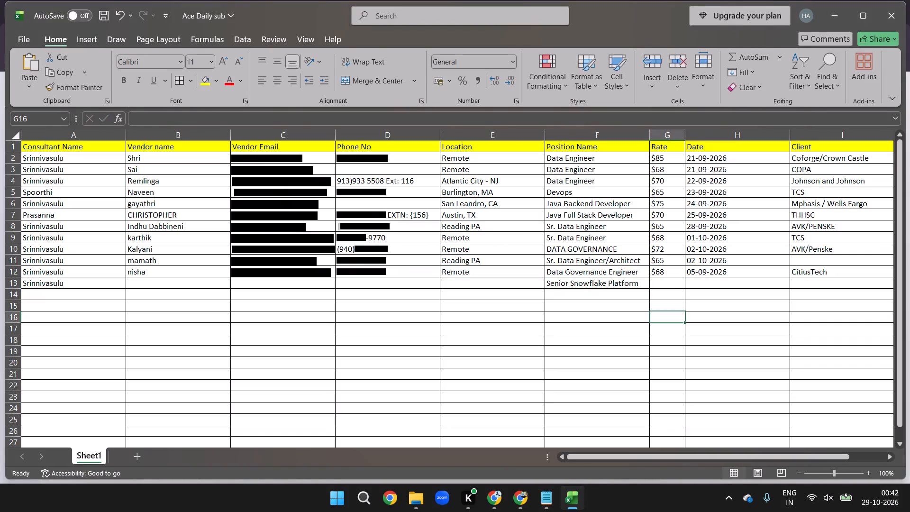